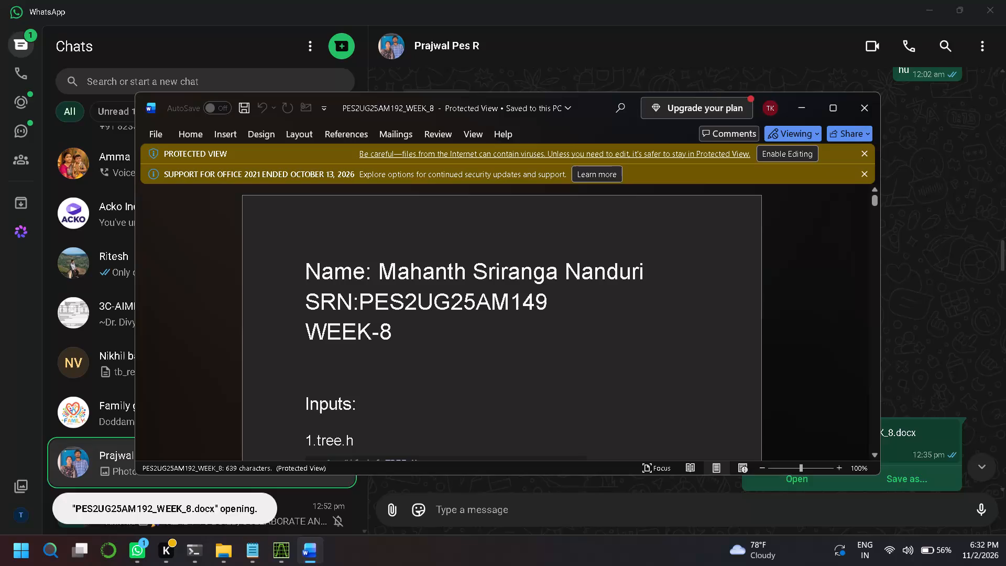
Look through the opened WEEK-8 document from its heading to the tree.h code under Inputs.
scroll(497, 385, "down", 2)
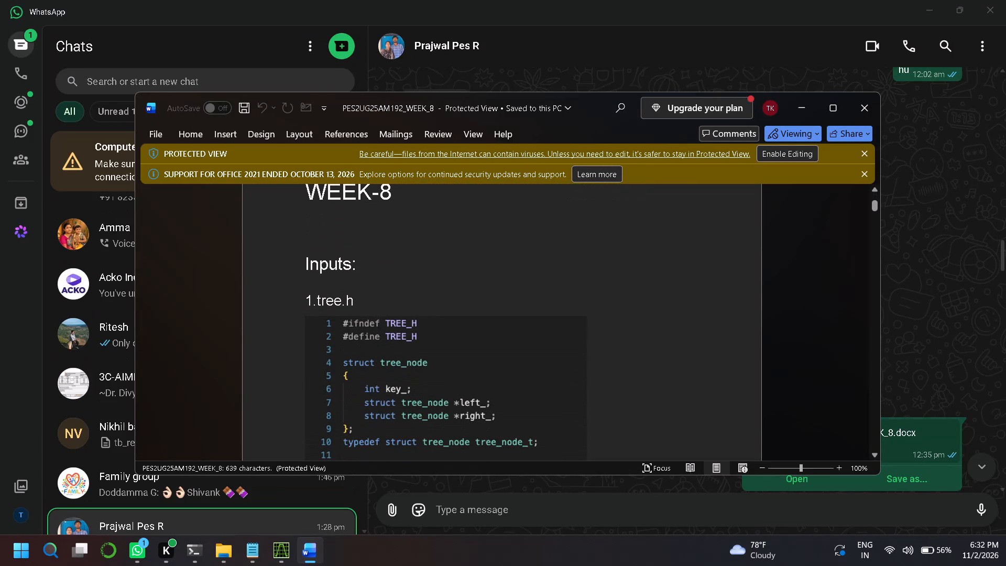
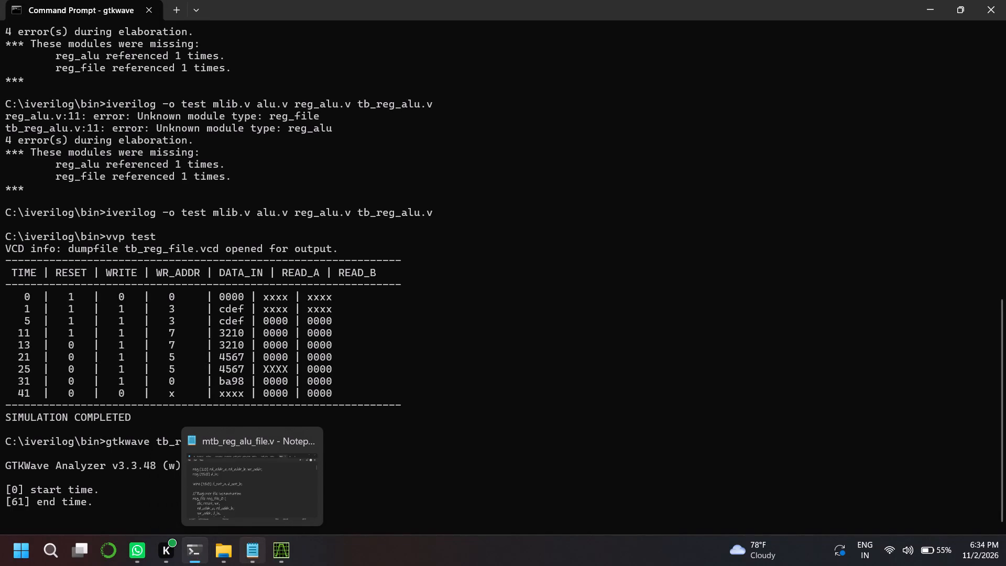
Switch to the Notepad window, maximize it, and close the mlib.v and mtb_reg_alu_file.v files.
left_click(248, 547)
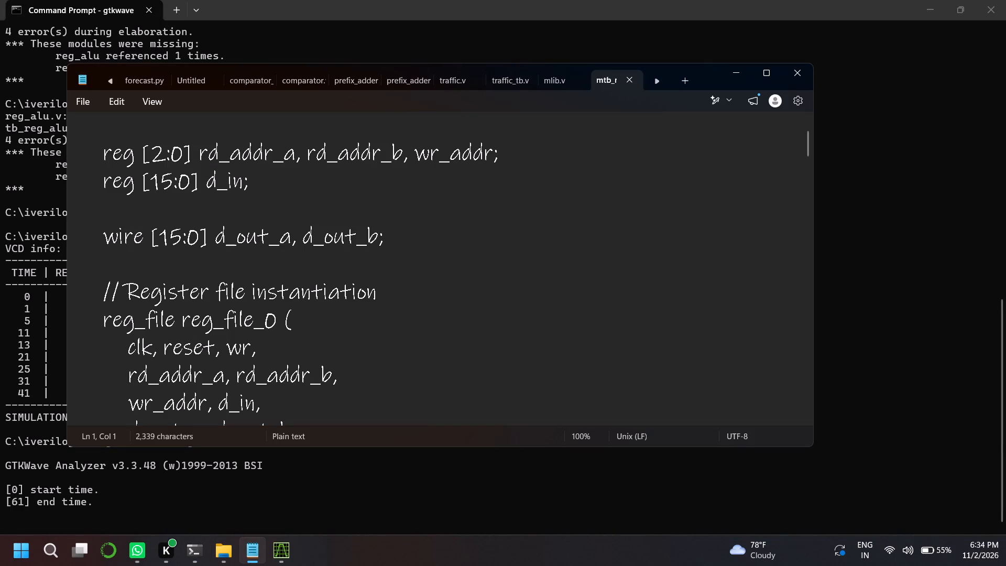
left_click(767, 73)
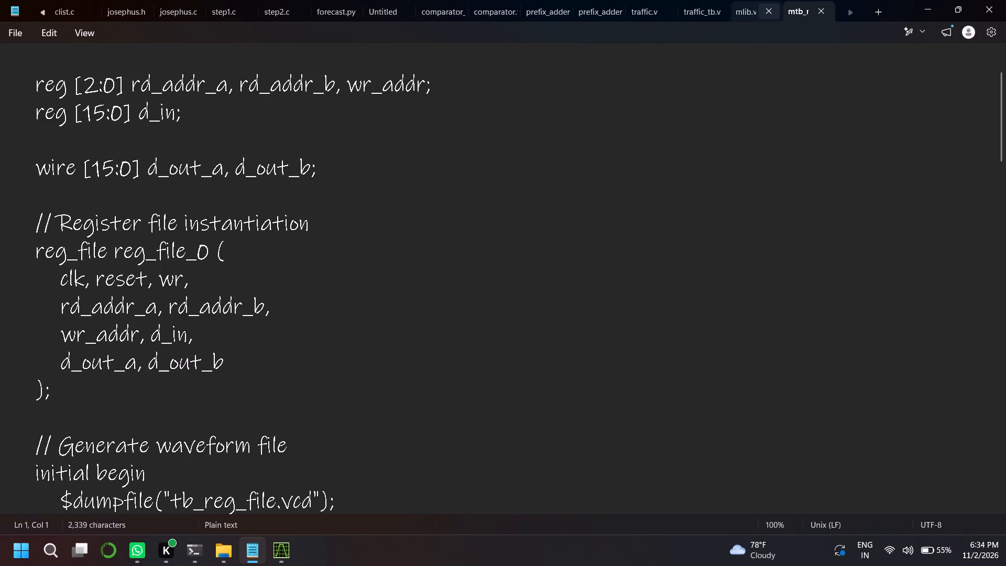
left_click(767, 7)
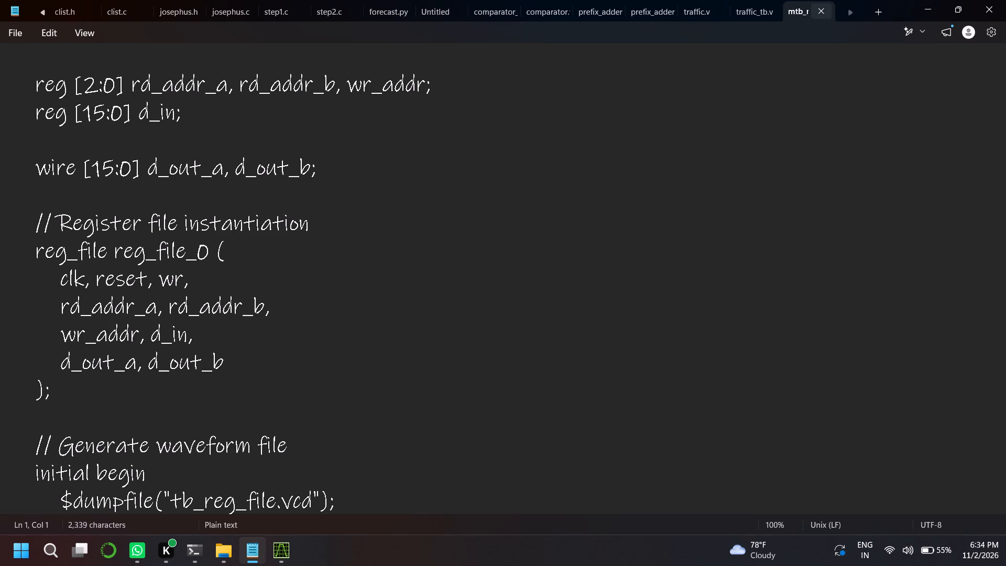
left_click(819, 7)
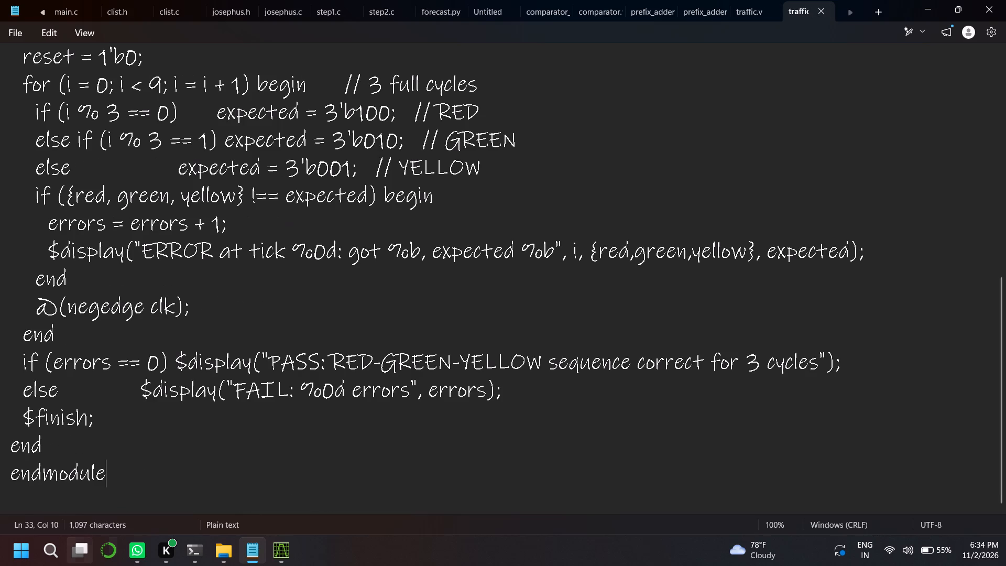
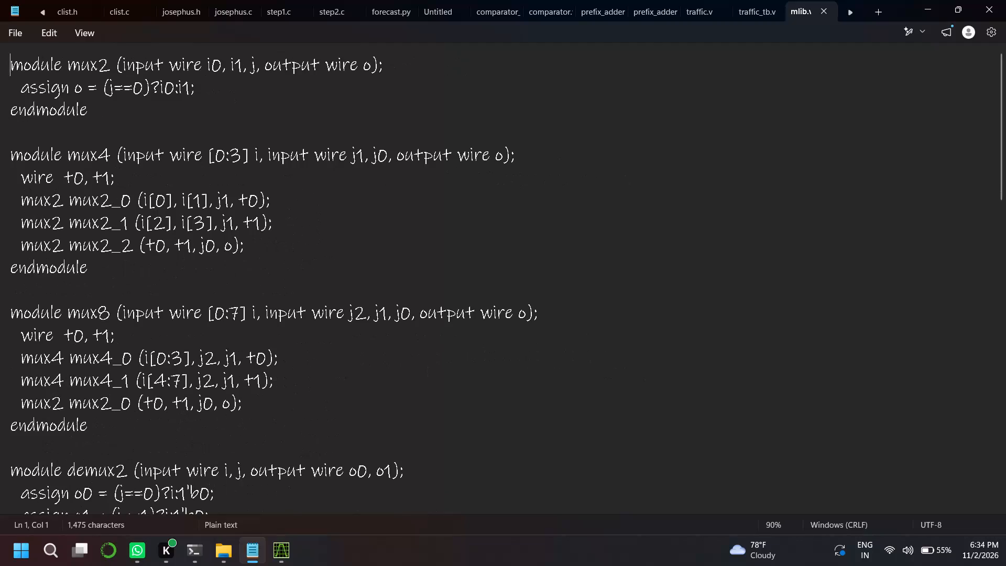
Look through the whole mlib.v file, from the mux2 module down to the dfrl module.
scroll(424, 277, "down", 6, "ctrl")
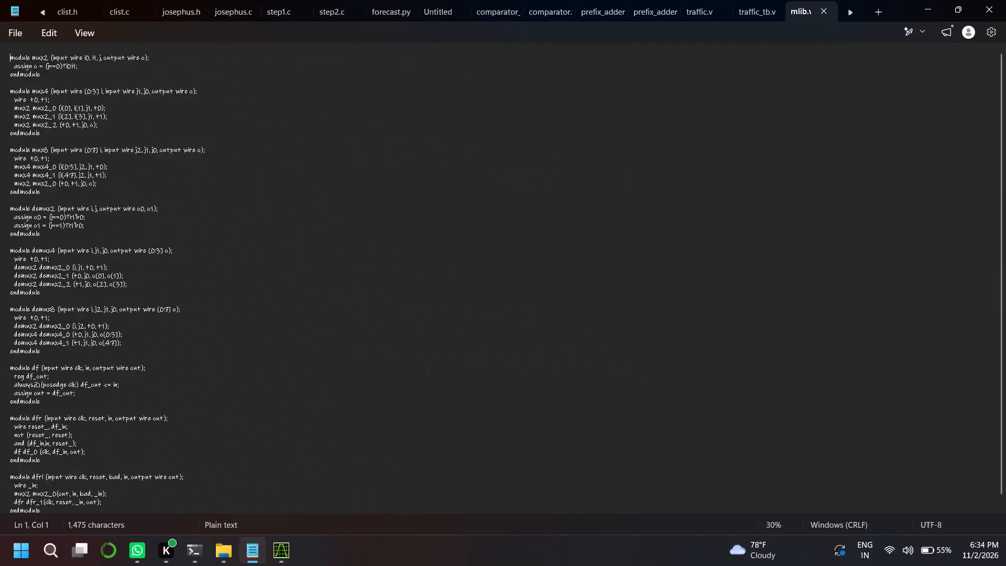
scroll(424, 277, "down", 3, "ctrl")
scroll(424, 277, "up", 3, "ctrl")
scroll(424, 277, "down", 1, "ctrl")
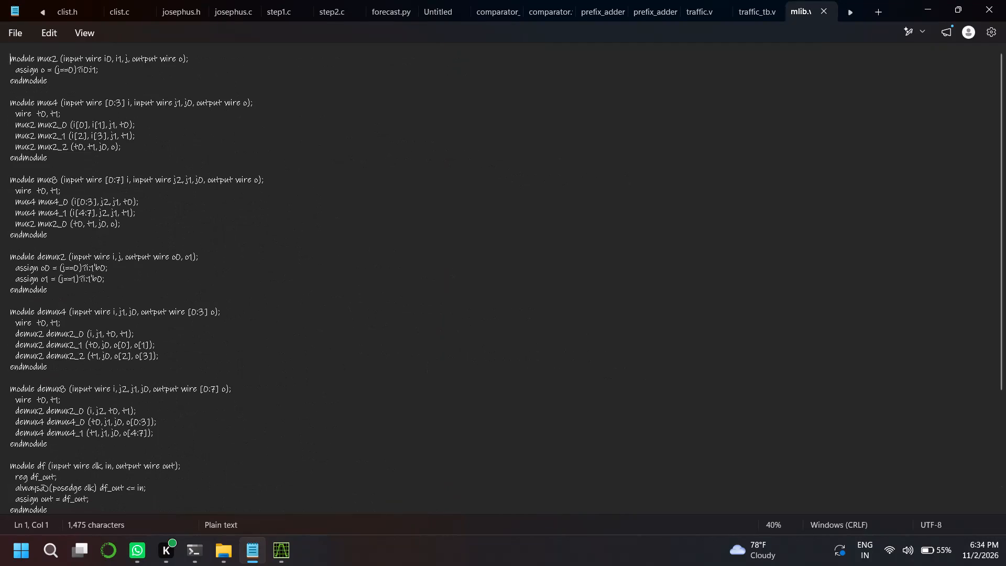
scroll(388, 333, "up", 1)
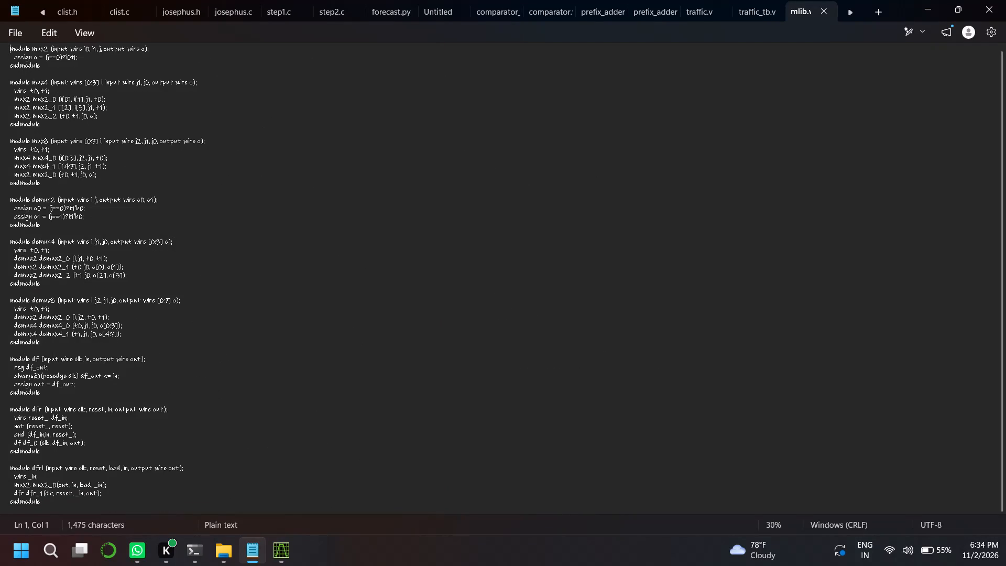
scroll(388, 333, "up", 1)
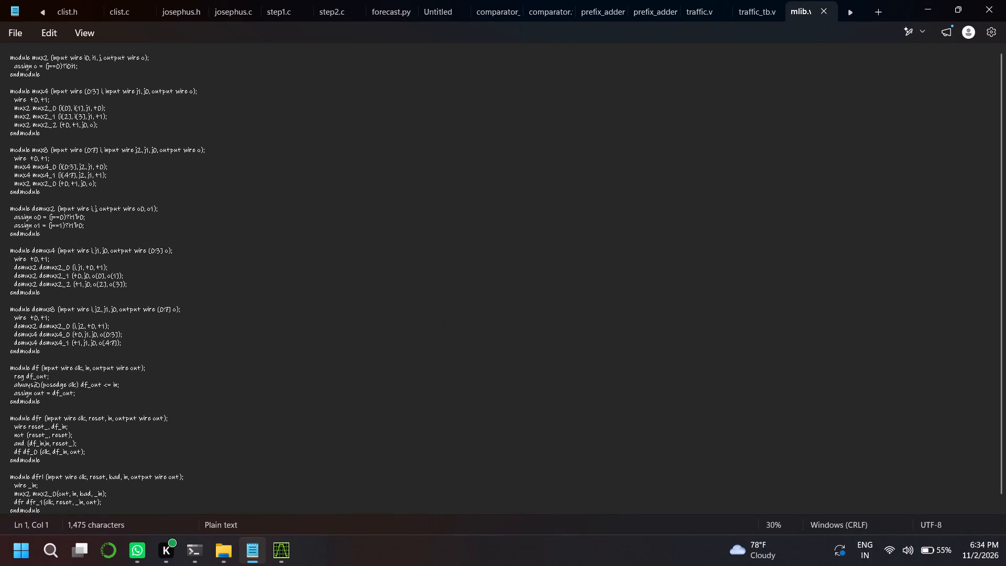
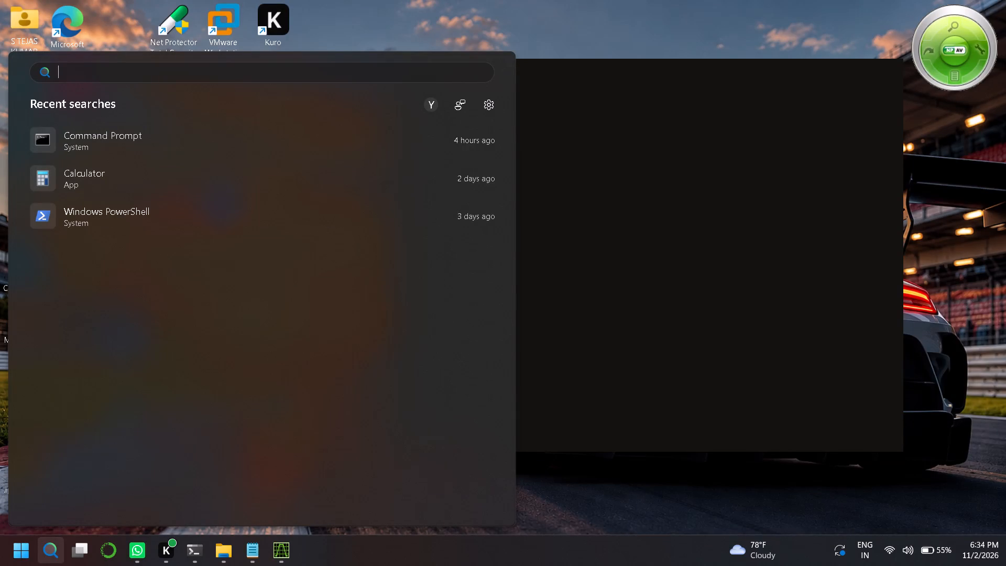
Open Word and create a new blank document.
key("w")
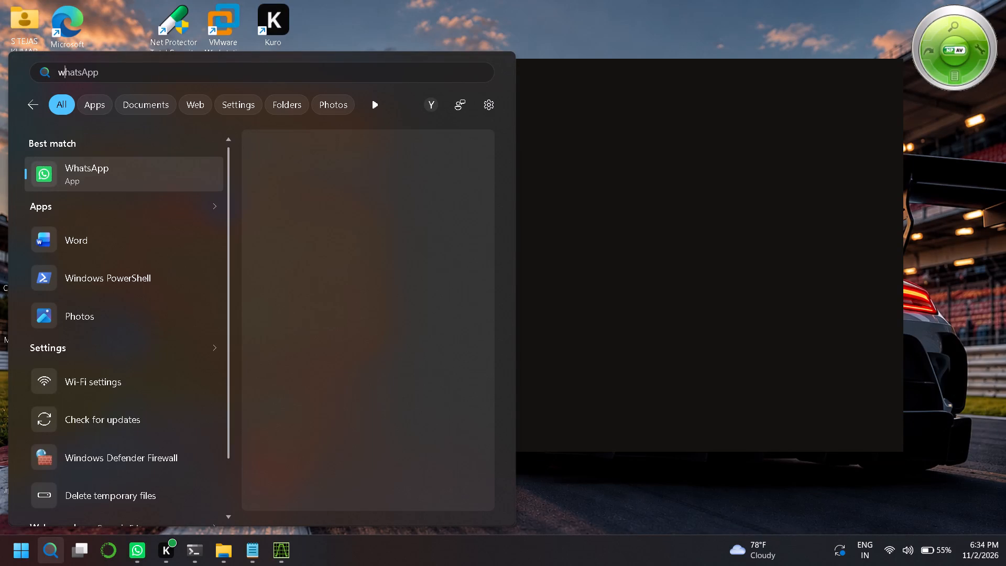
left_click(136, 233)
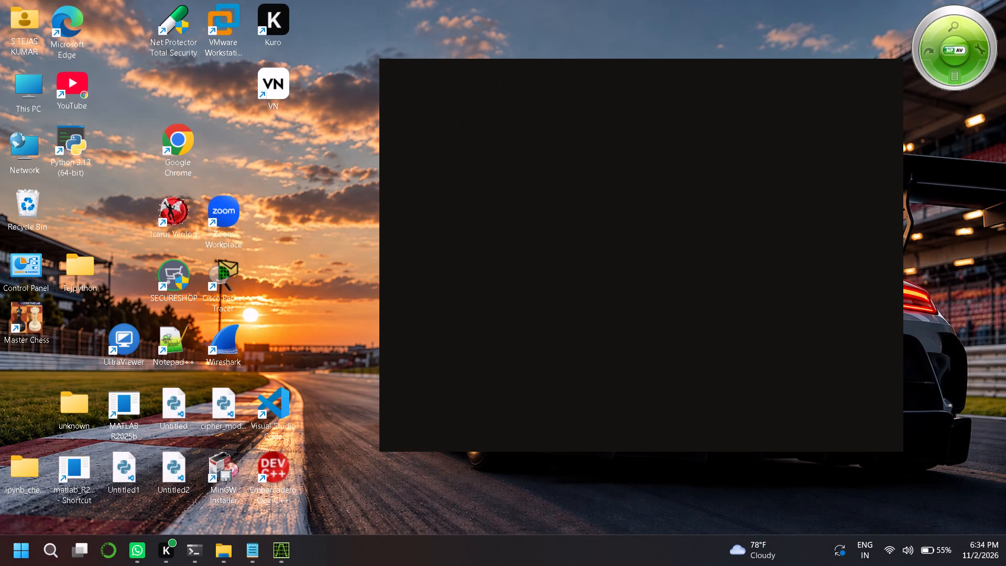
left_click(318, 235)
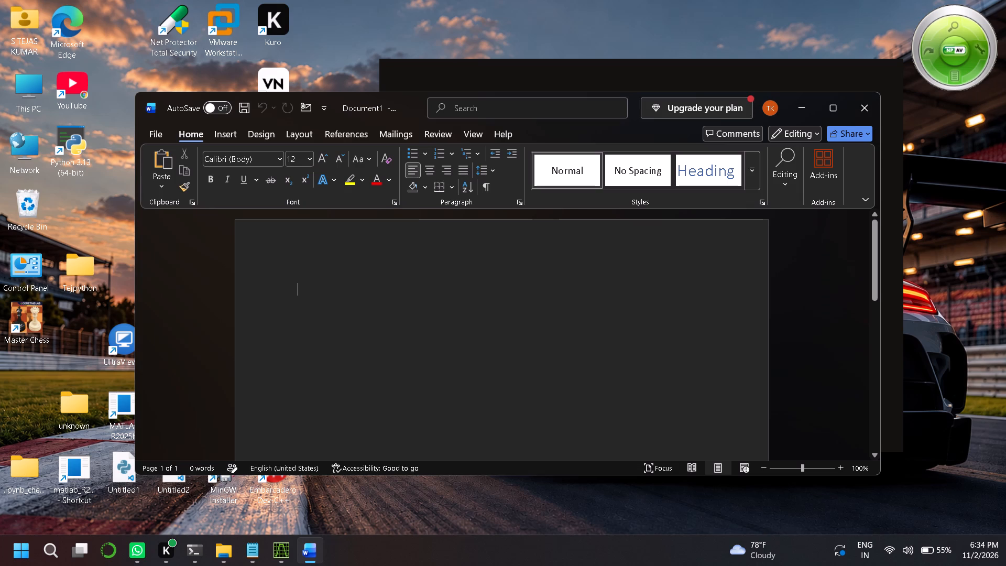
Apply the Heading style at 20 pt Calibri Light to the empty first line of the document.
left_click(695, 160)
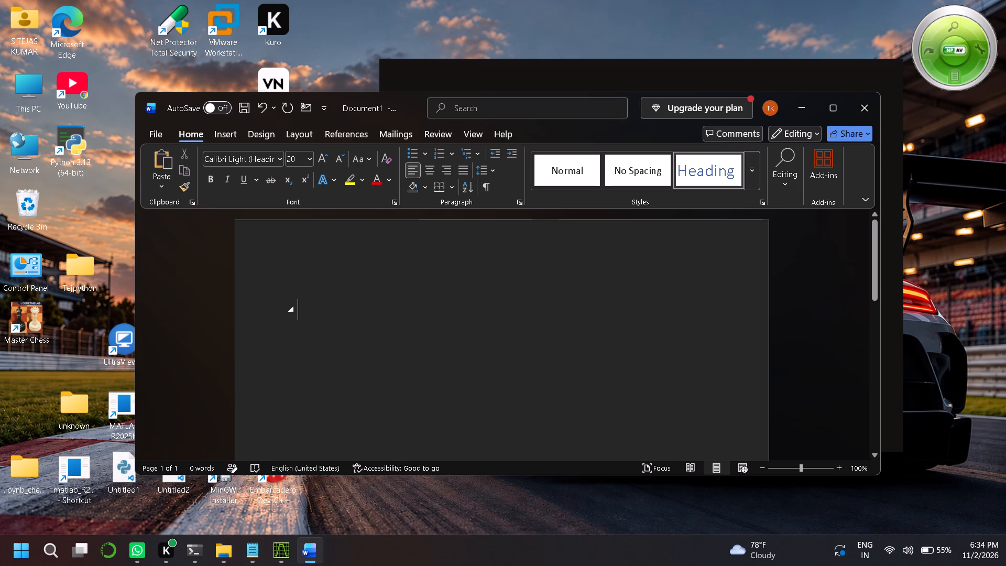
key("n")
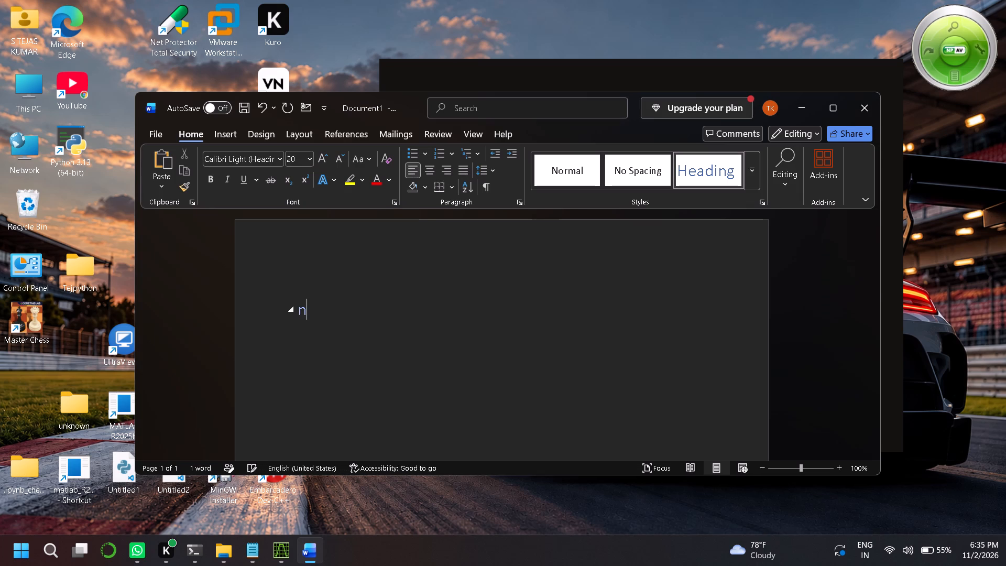
key("BackSpace")
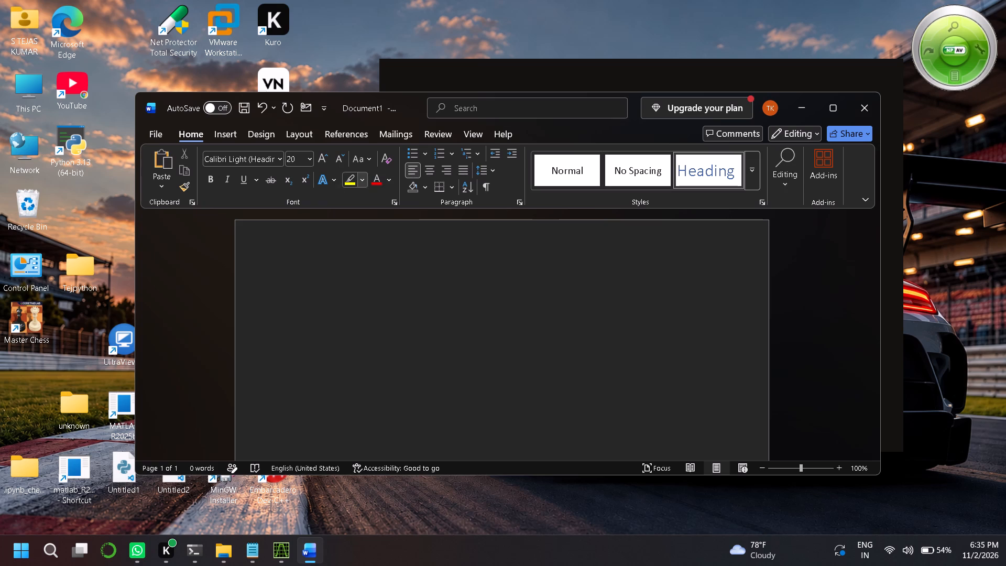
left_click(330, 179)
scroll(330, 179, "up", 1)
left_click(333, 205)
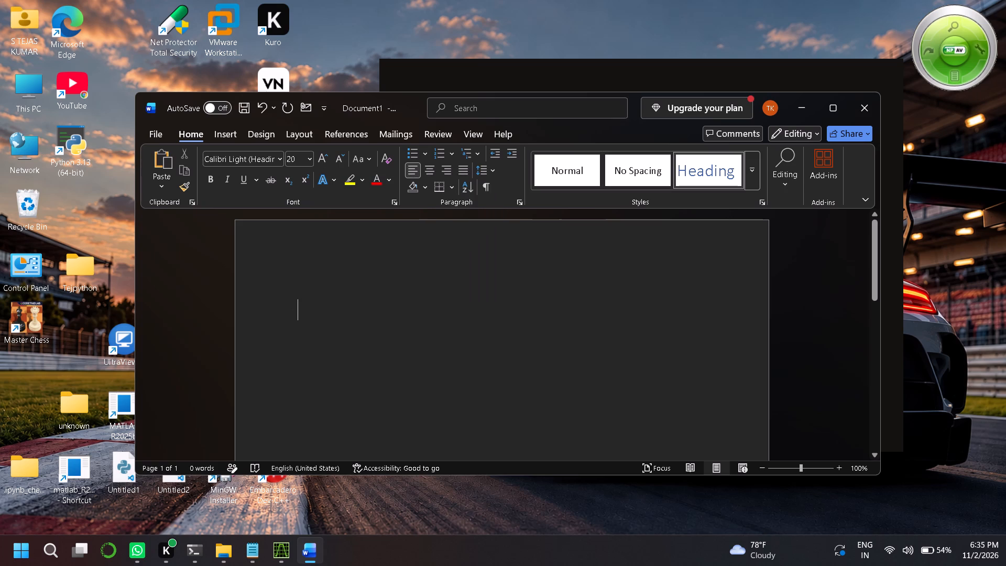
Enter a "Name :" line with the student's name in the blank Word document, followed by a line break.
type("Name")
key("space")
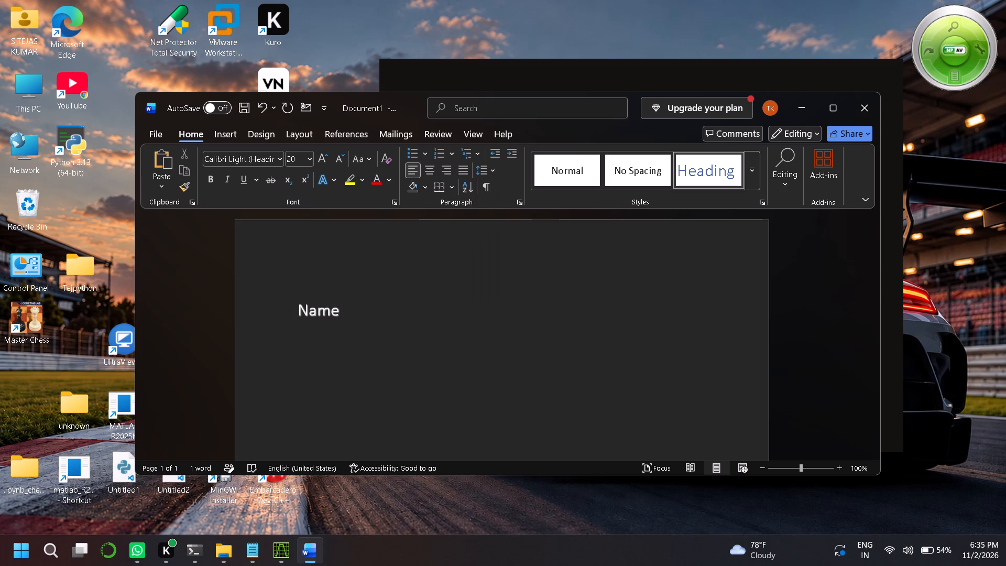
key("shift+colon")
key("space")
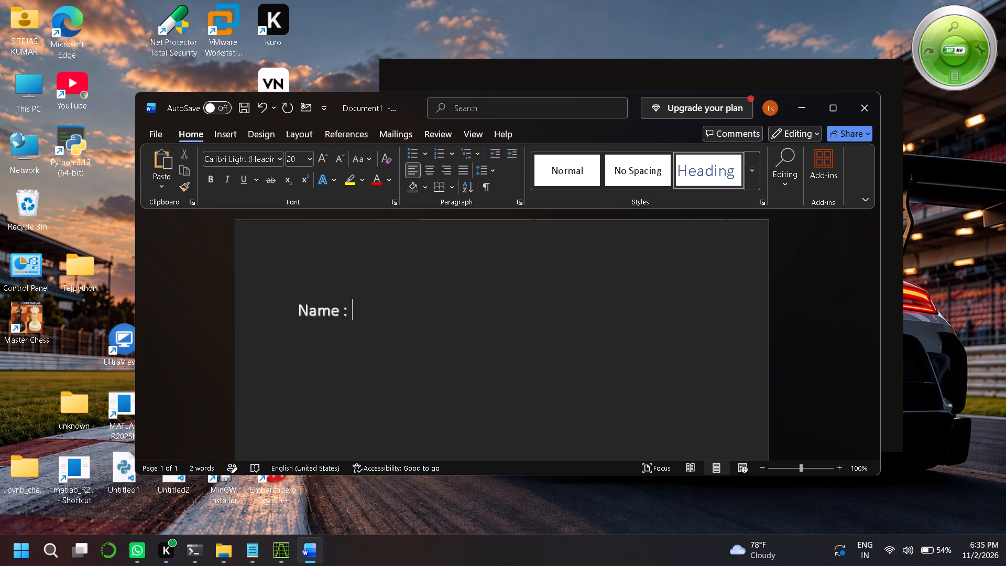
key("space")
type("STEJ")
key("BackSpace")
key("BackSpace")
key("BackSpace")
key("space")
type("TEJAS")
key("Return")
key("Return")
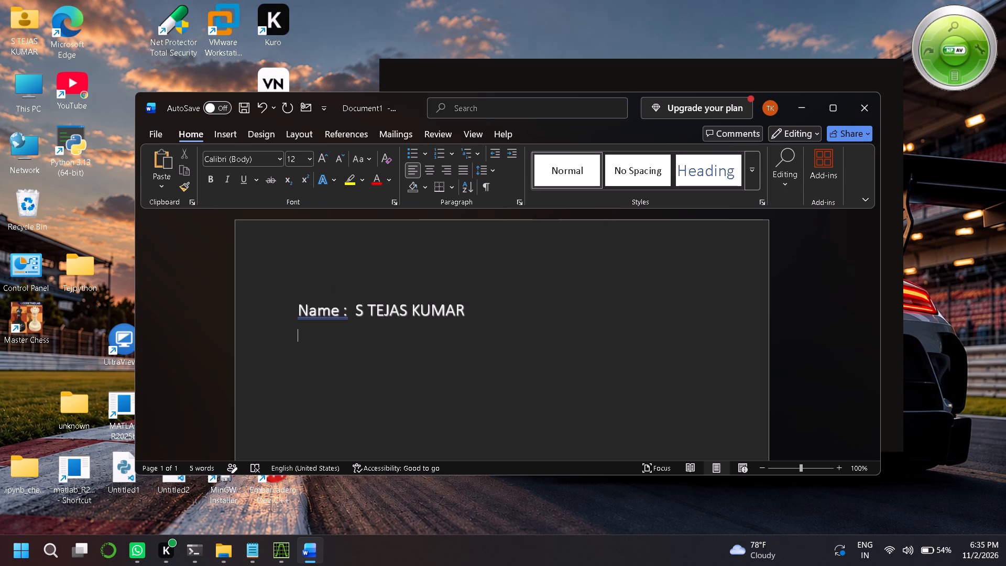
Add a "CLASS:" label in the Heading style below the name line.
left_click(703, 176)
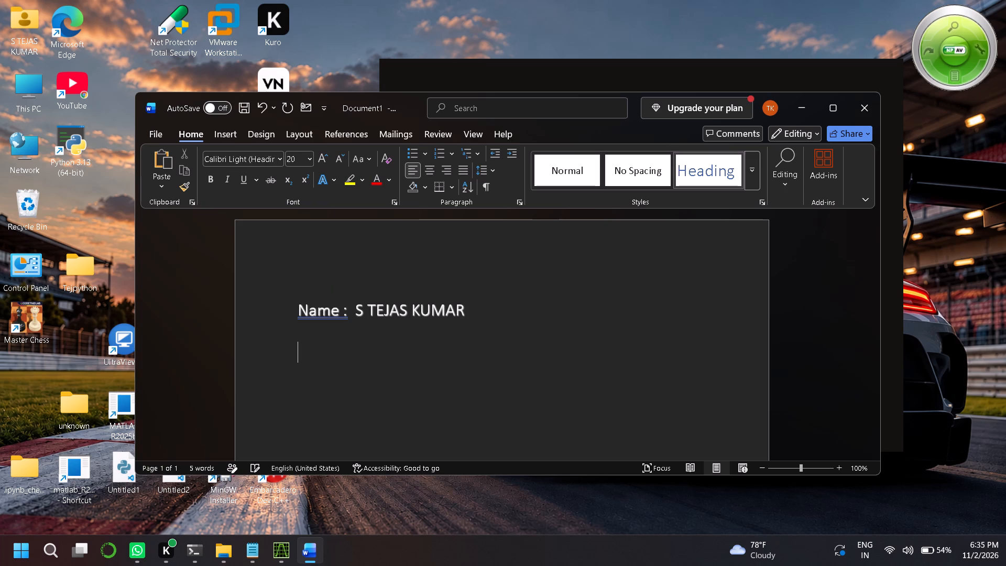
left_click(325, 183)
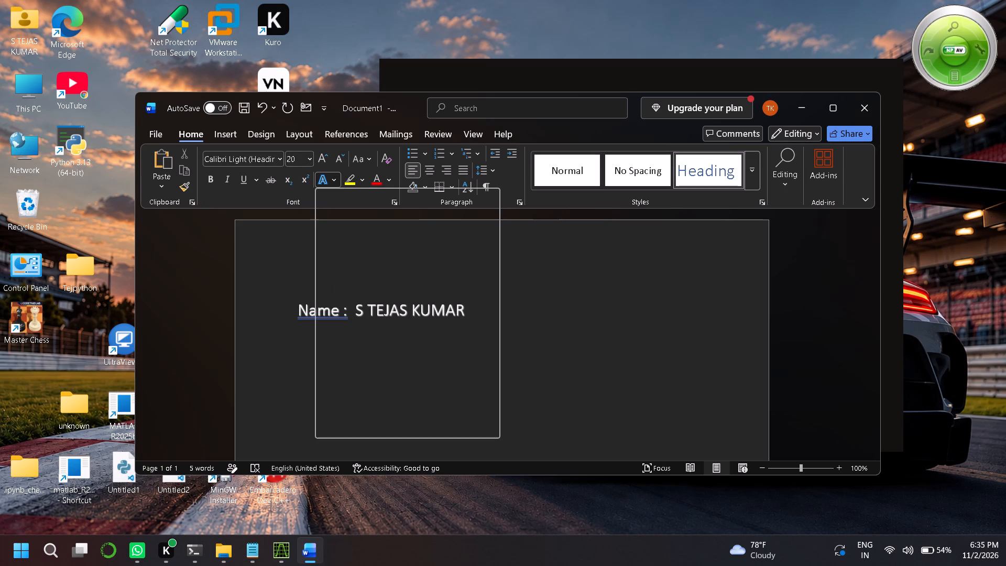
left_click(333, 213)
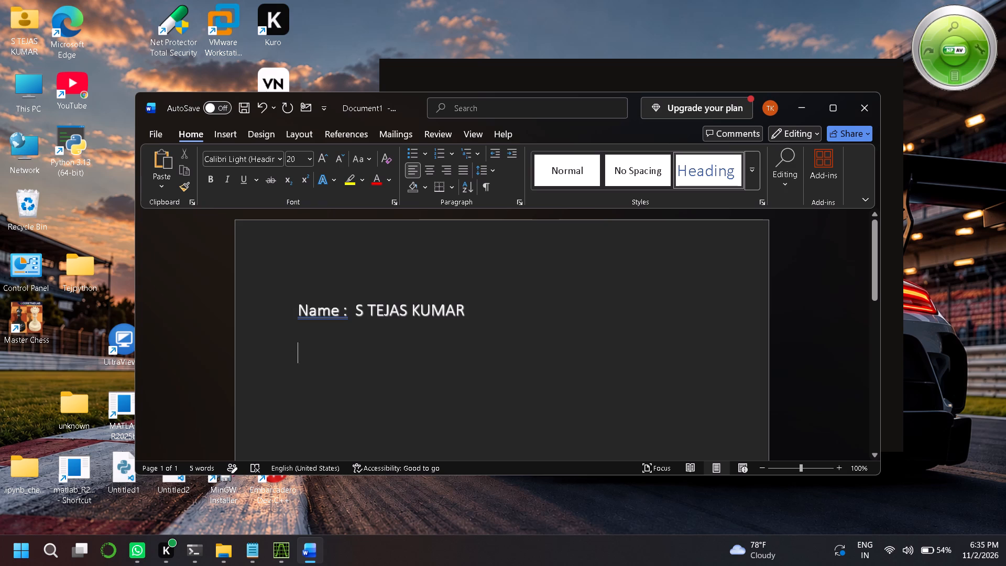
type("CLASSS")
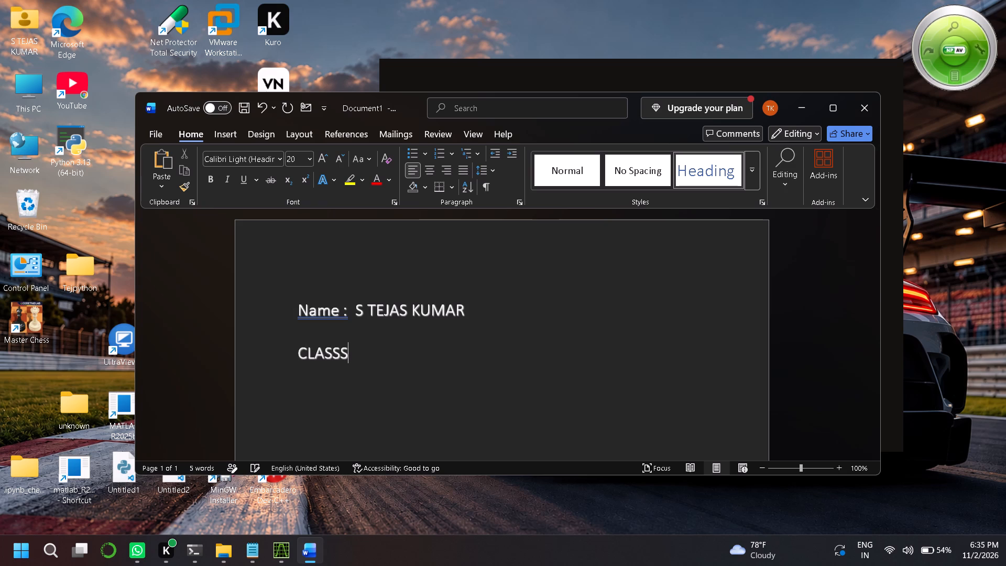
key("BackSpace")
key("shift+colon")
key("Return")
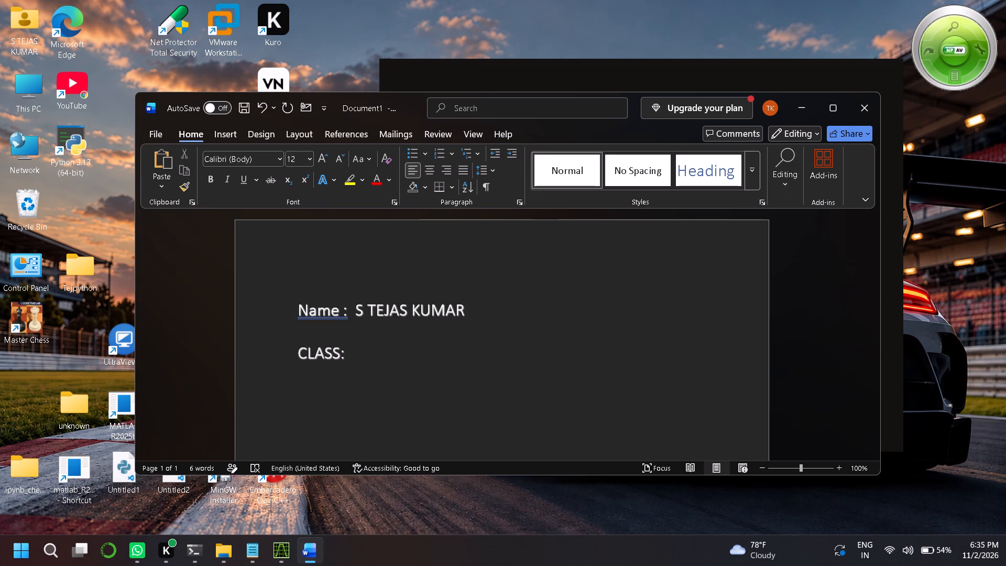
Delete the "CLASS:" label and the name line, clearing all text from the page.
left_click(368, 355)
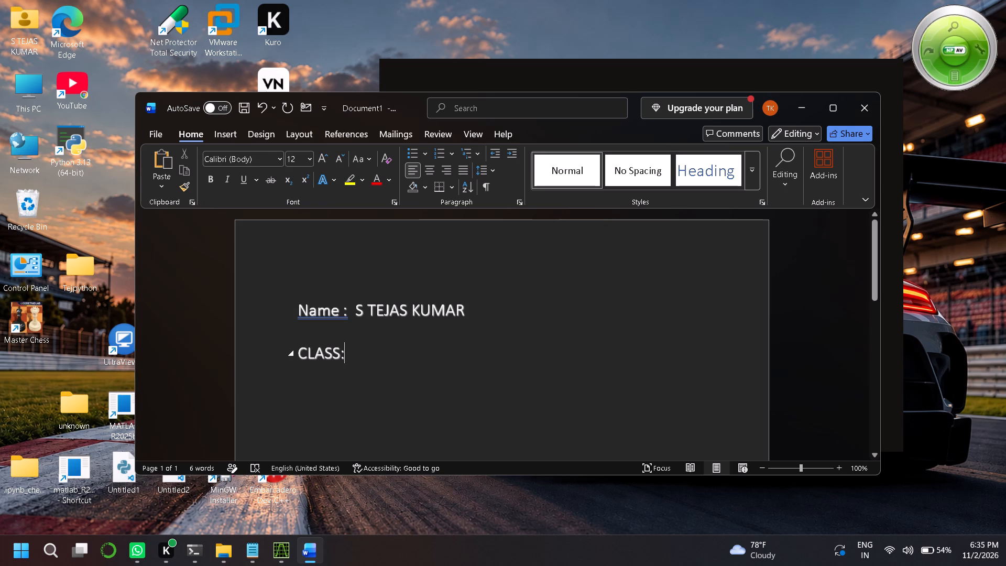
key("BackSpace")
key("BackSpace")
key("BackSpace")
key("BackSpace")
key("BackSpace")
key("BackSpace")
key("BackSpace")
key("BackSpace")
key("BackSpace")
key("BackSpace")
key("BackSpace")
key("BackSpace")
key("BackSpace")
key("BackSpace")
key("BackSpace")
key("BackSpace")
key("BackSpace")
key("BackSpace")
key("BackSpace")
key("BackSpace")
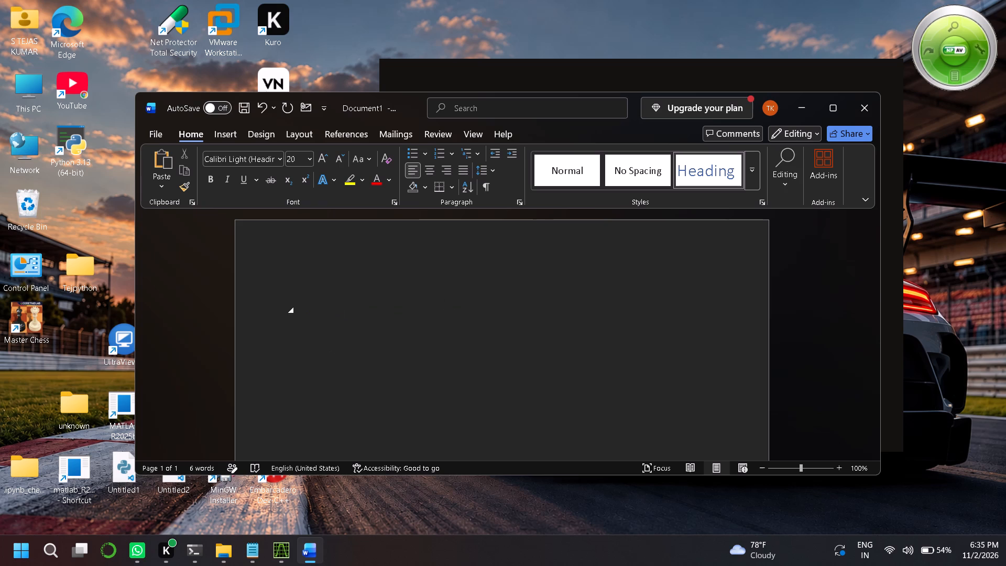
Enter a "Name :" line with the student's name in Normal style at font size 24.
left_click(568, 173)
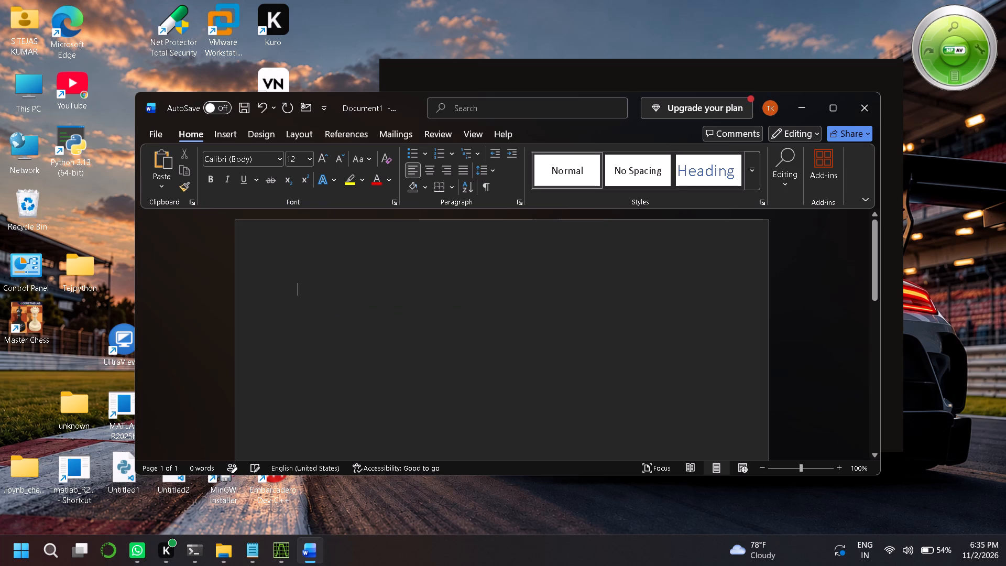
triple_click(323, 164)
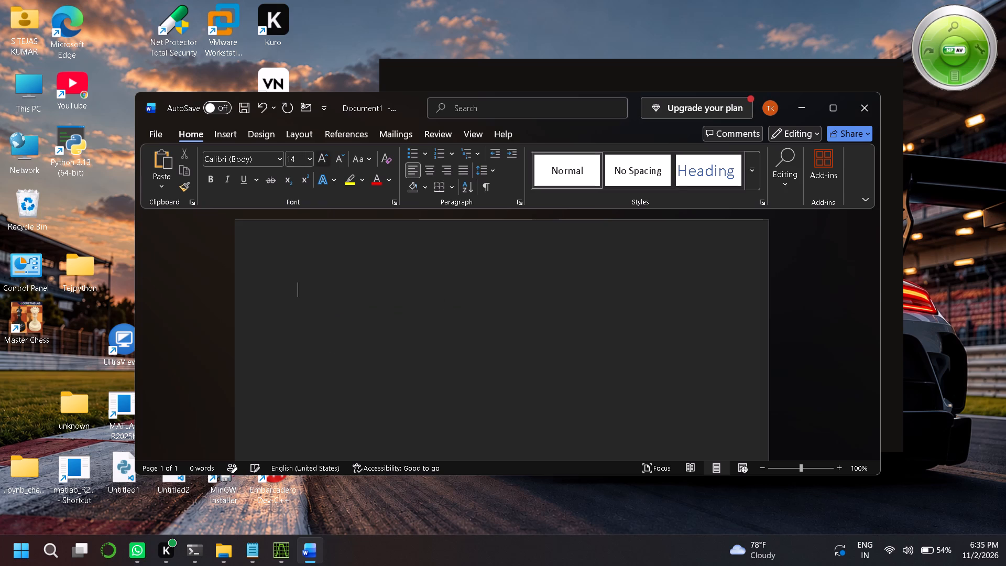
triple_click(323, 164)
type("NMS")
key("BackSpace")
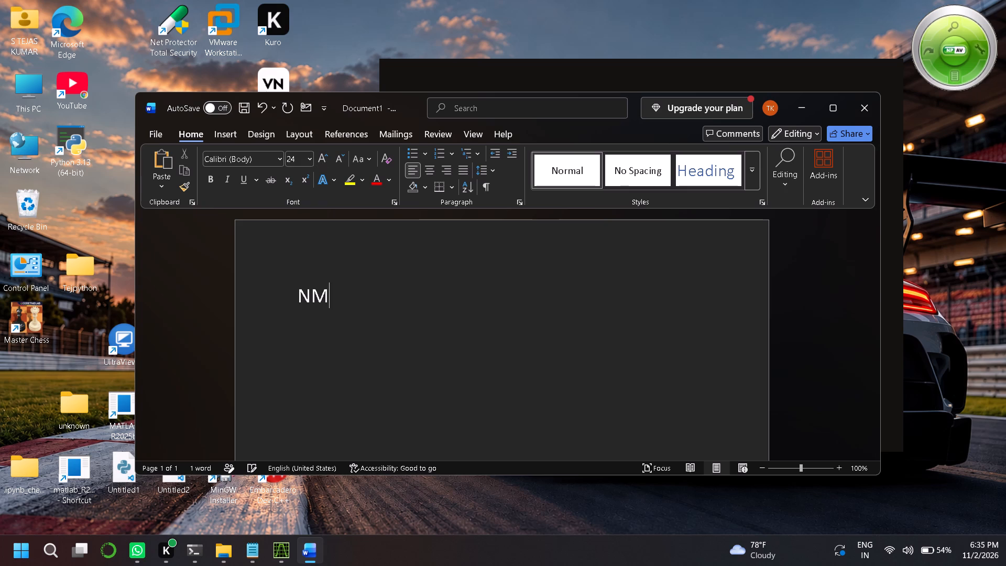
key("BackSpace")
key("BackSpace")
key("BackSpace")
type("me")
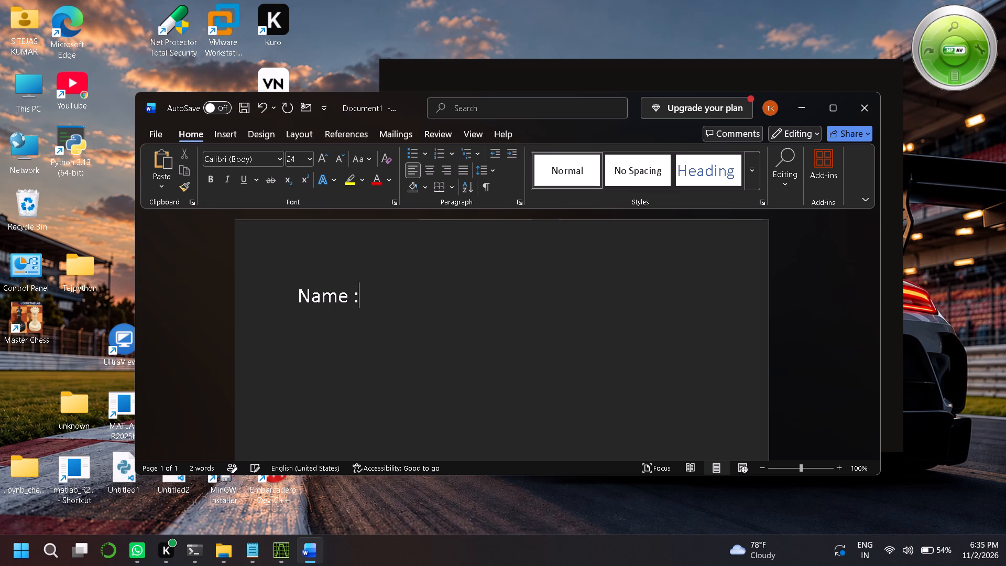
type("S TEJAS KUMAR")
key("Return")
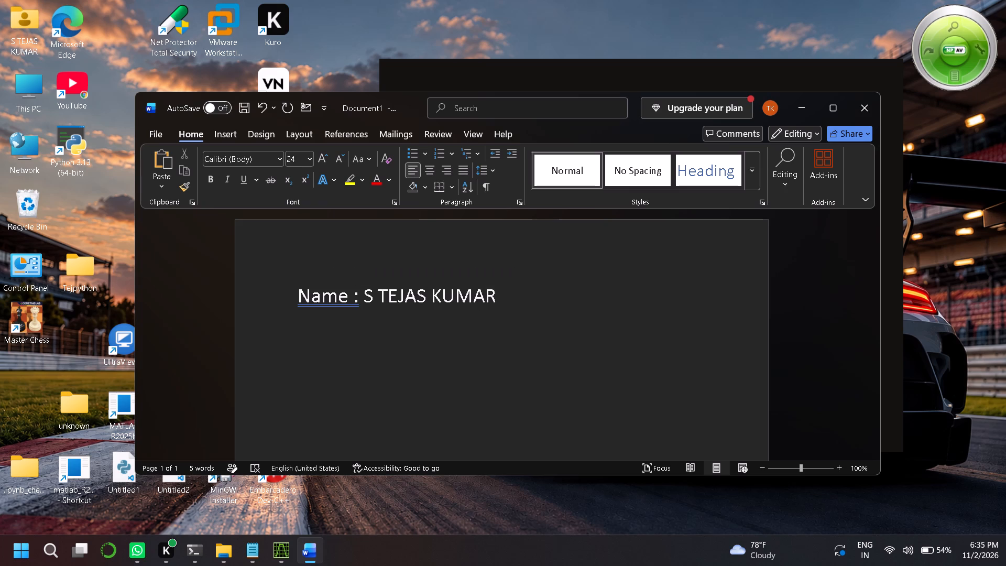
Add an "SRN :" line with the student's registration number below the name line.
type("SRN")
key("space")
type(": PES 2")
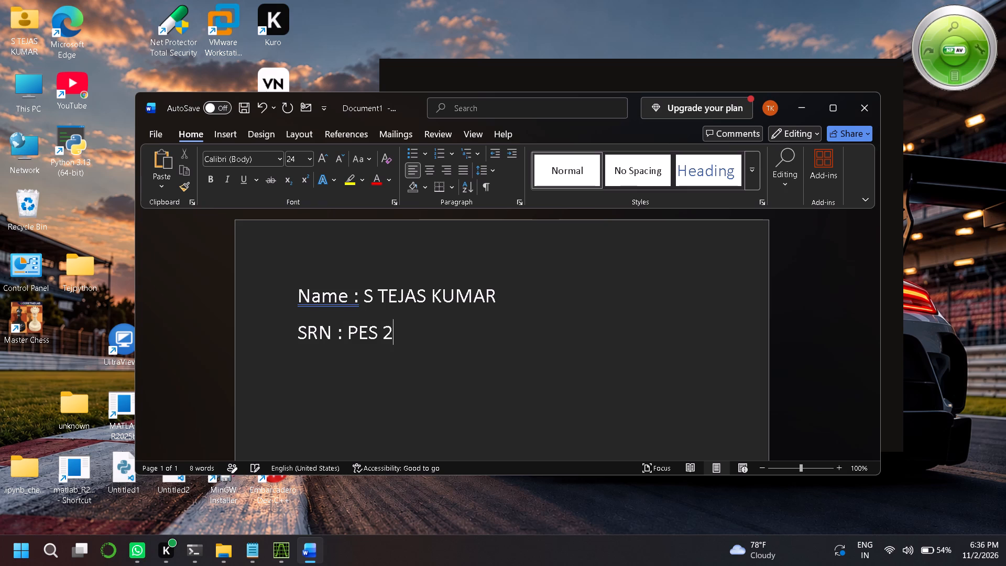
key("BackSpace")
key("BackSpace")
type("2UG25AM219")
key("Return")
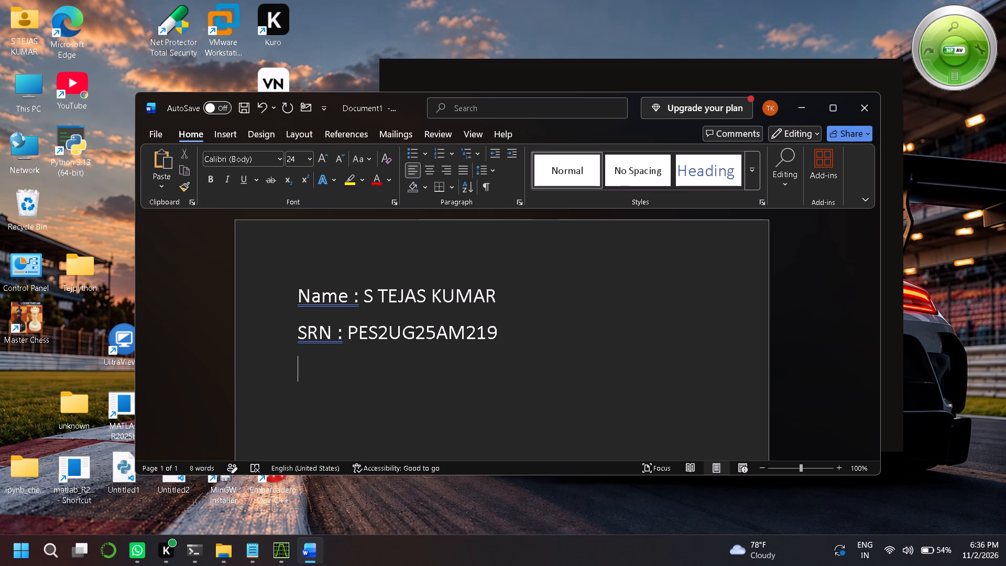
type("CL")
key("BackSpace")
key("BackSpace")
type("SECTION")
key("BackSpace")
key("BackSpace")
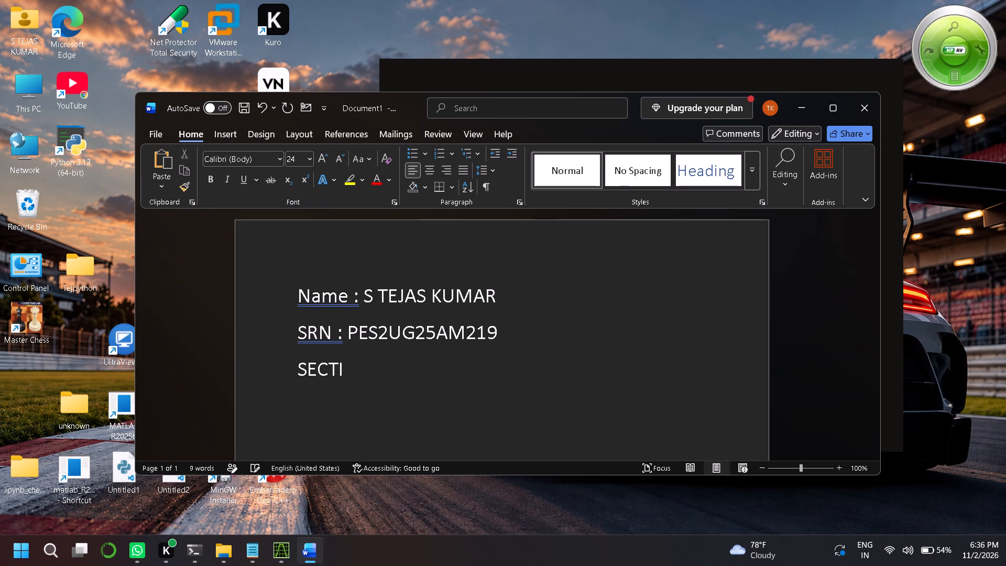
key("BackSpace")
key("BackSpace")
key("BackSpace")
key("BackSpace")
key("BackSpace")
Switch to the Notepad window to view the mlib.v source code.
left_click(257, 546)
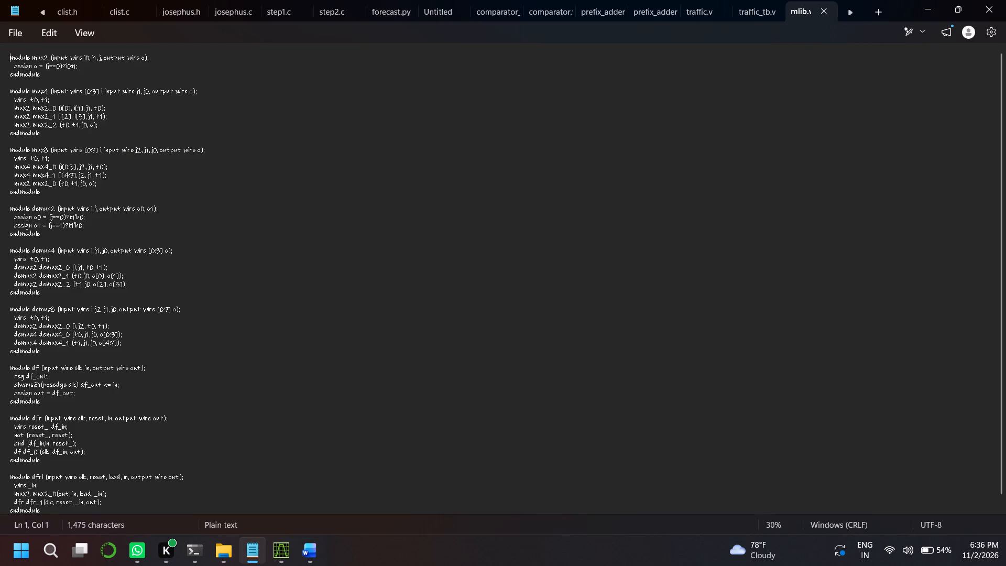
scroll(229, 265, "up", 4, "ctrl")
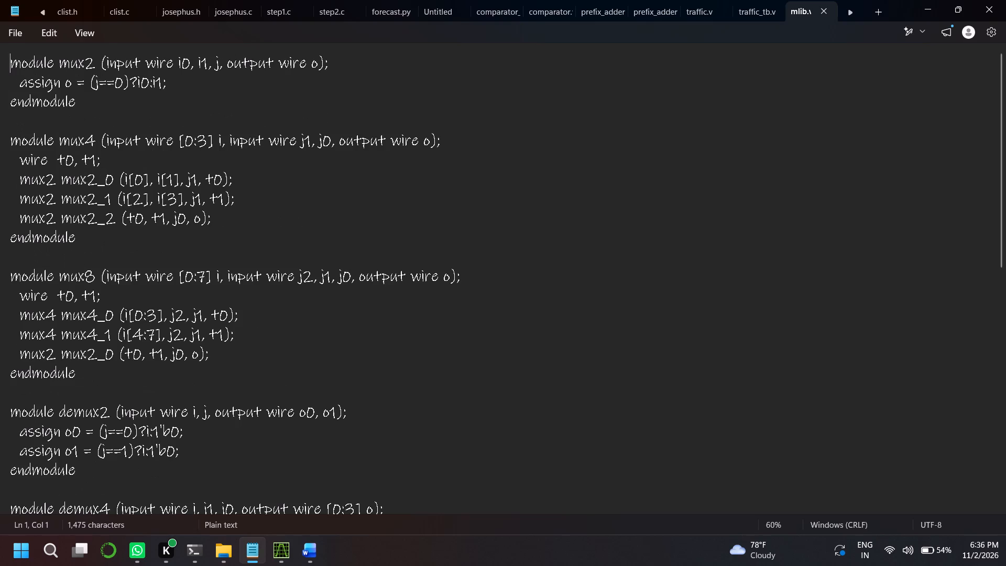
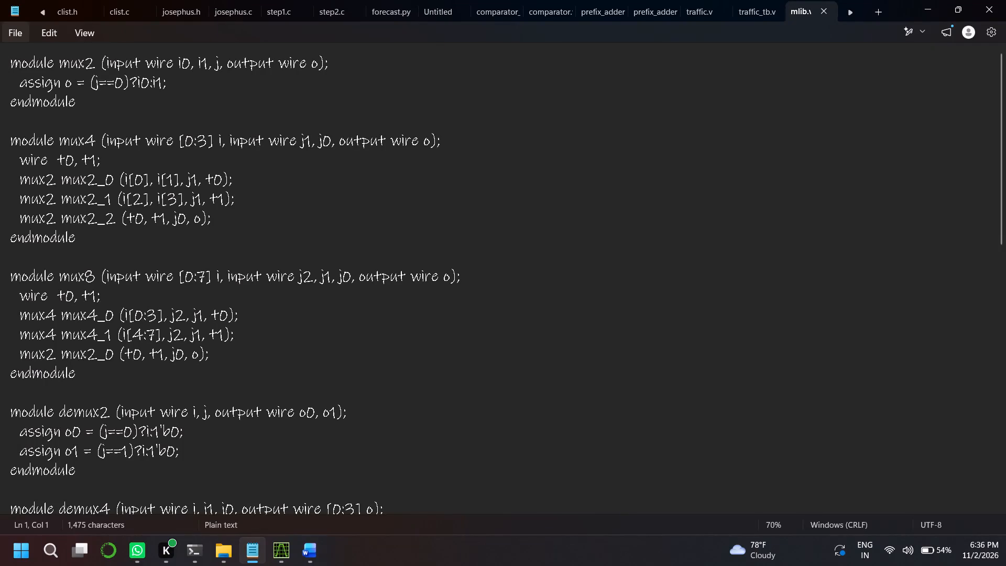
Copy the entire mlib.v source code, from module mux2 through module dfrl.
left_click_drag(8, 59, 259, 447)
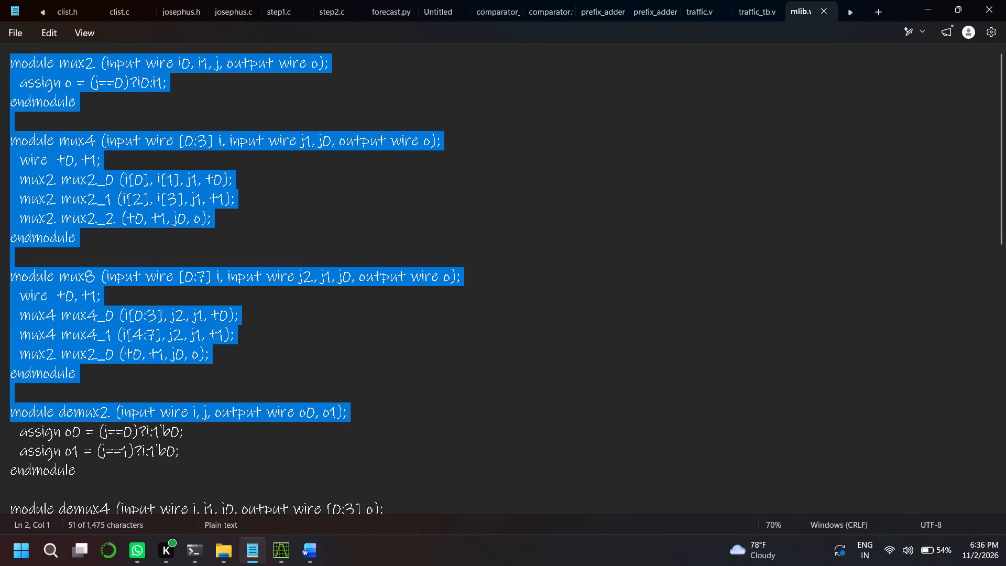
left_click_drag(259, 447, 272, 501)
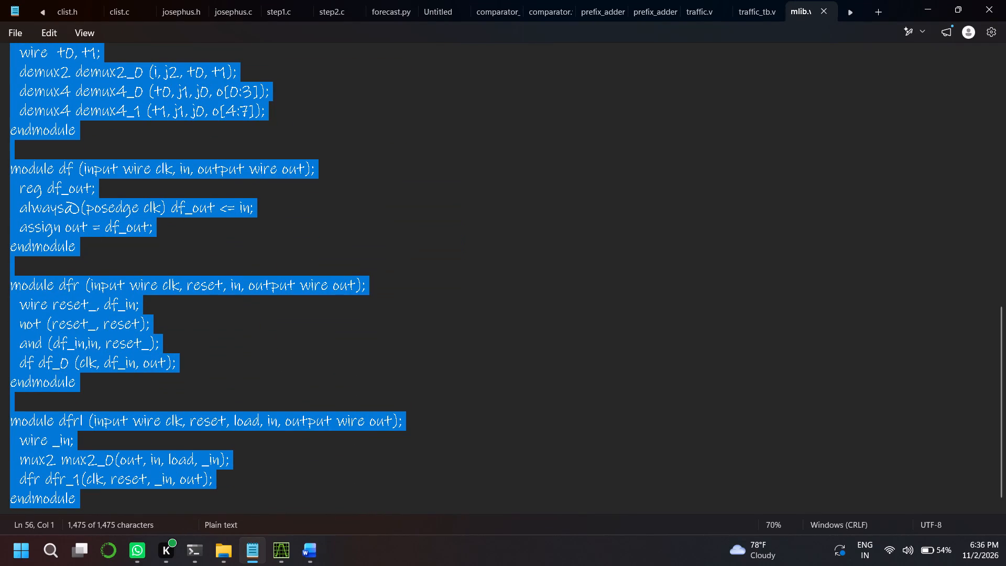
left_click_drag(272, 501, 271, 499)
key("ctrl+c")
Switch to the Word document and add the heading "1)mlib.v" below the SRN line, leaving blank lines between them.
left_click(317, 559)
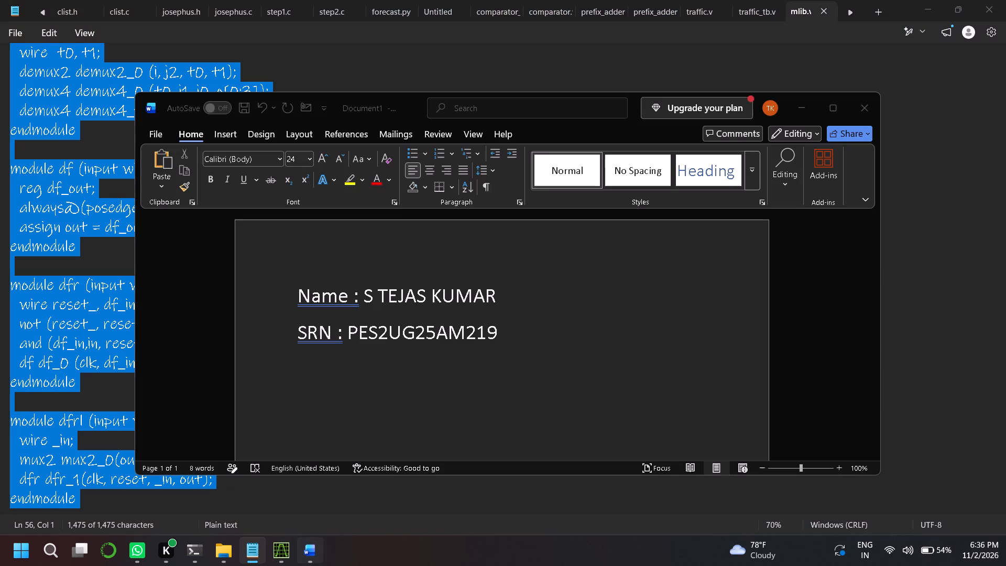
key("1")
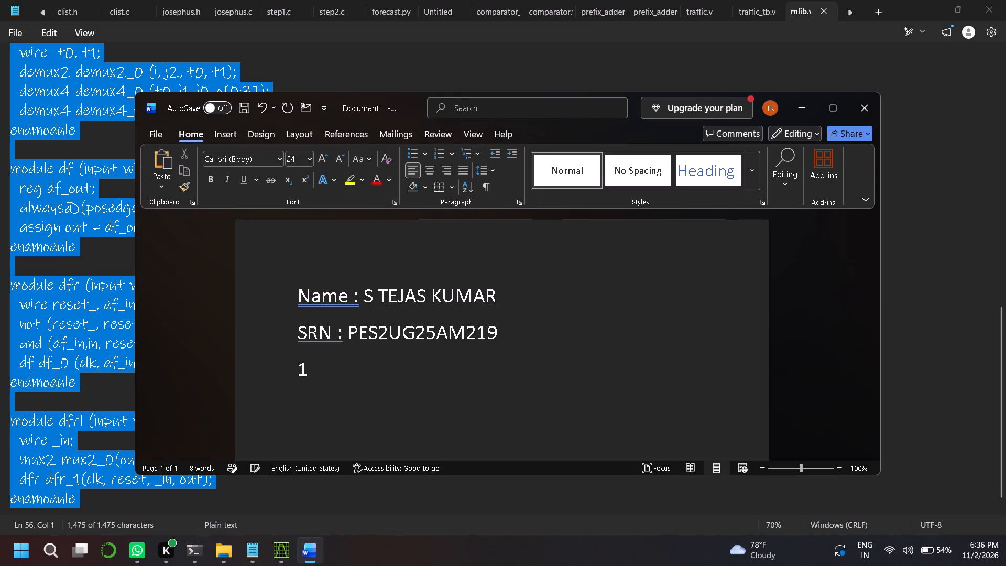
key("BackSpace")
key("Return")
key("Return")
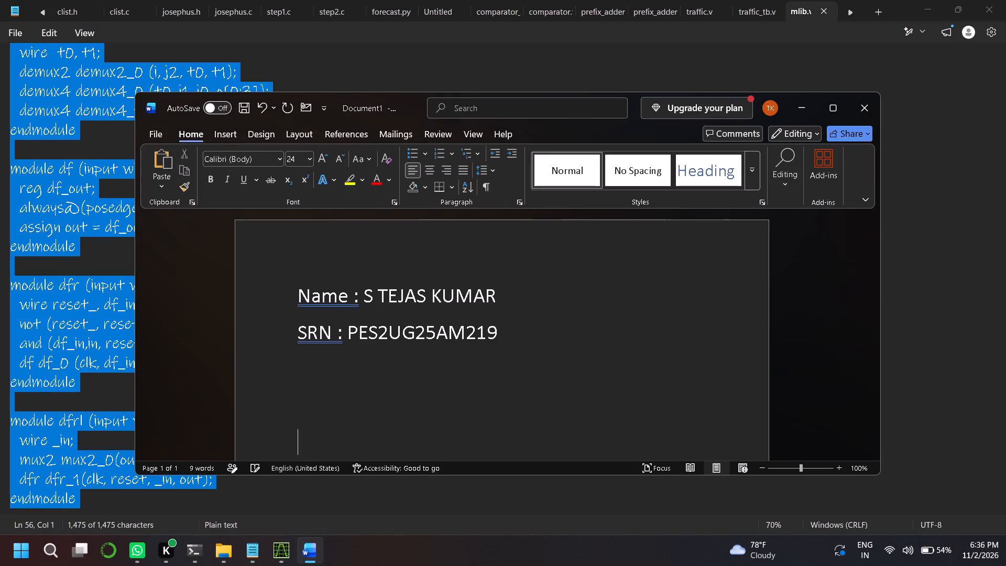
key("1")
key("shift+parenright")
type("mlib.v")
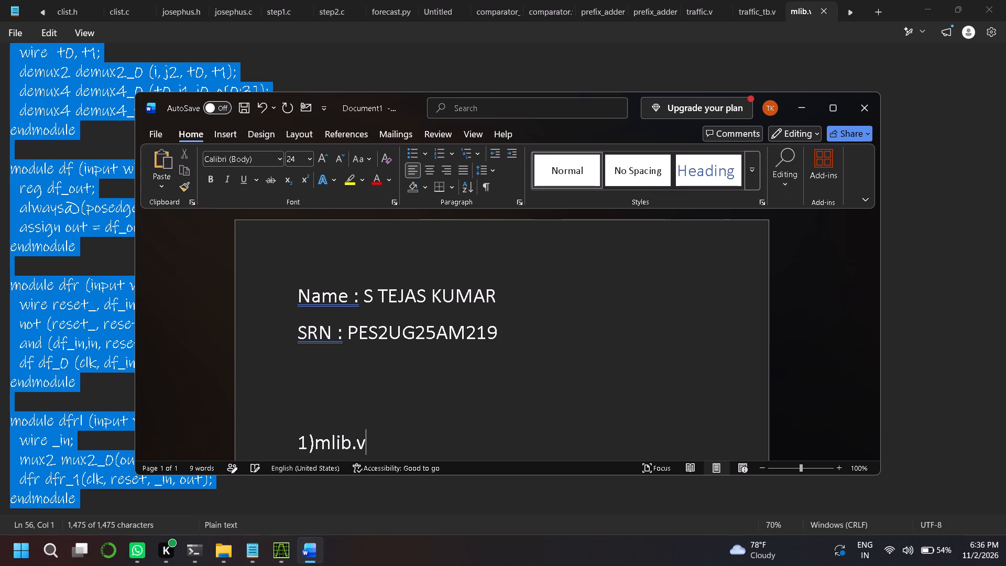
key("Return")
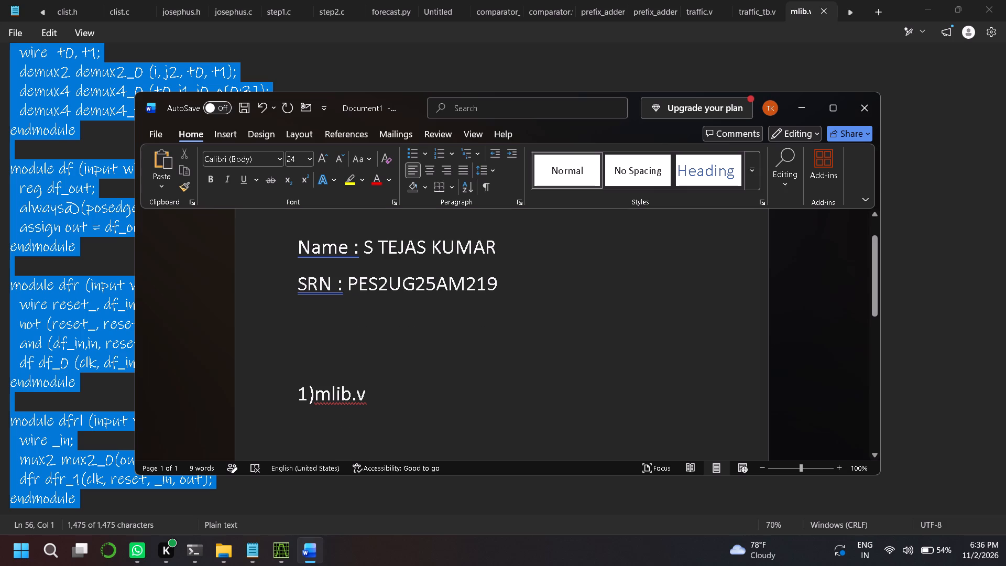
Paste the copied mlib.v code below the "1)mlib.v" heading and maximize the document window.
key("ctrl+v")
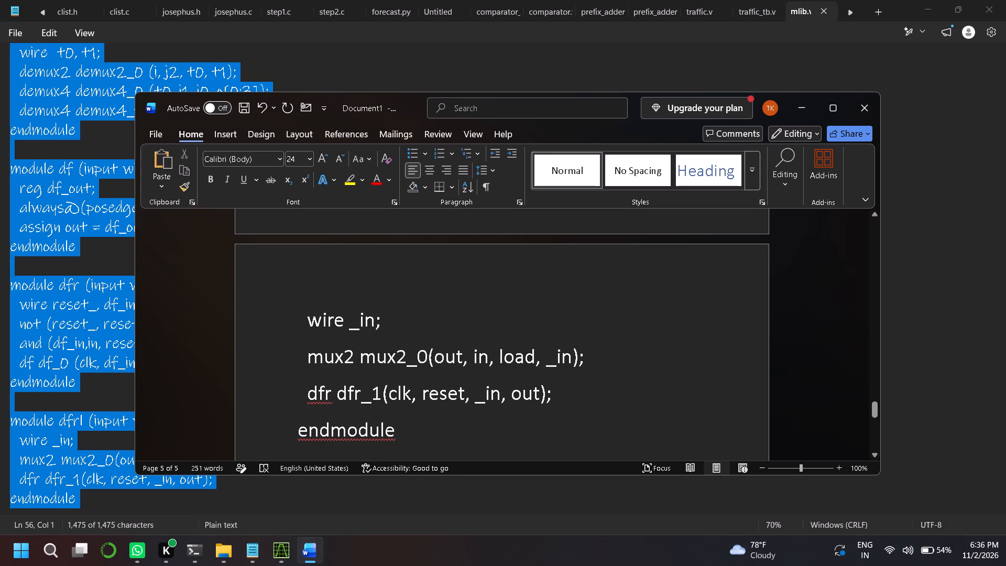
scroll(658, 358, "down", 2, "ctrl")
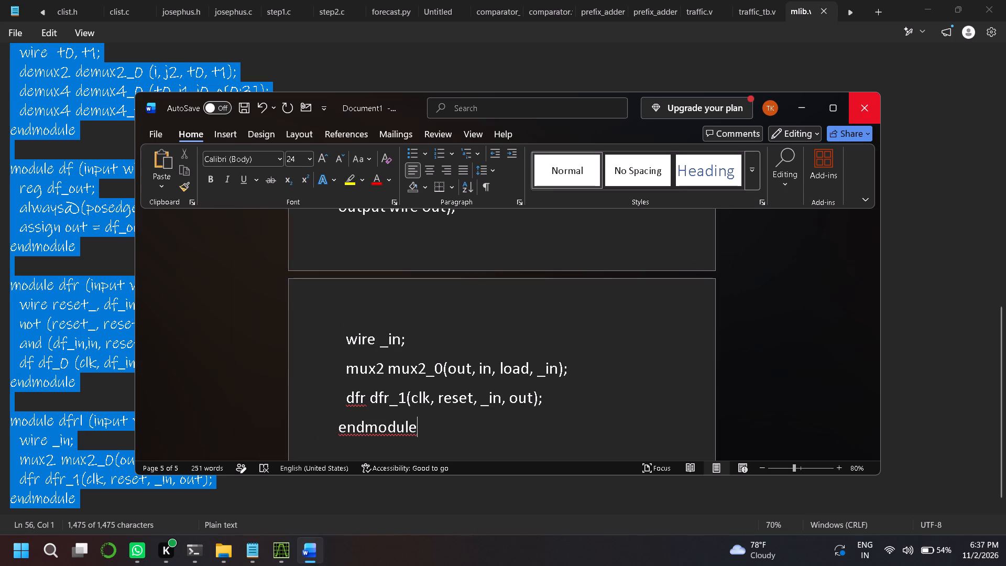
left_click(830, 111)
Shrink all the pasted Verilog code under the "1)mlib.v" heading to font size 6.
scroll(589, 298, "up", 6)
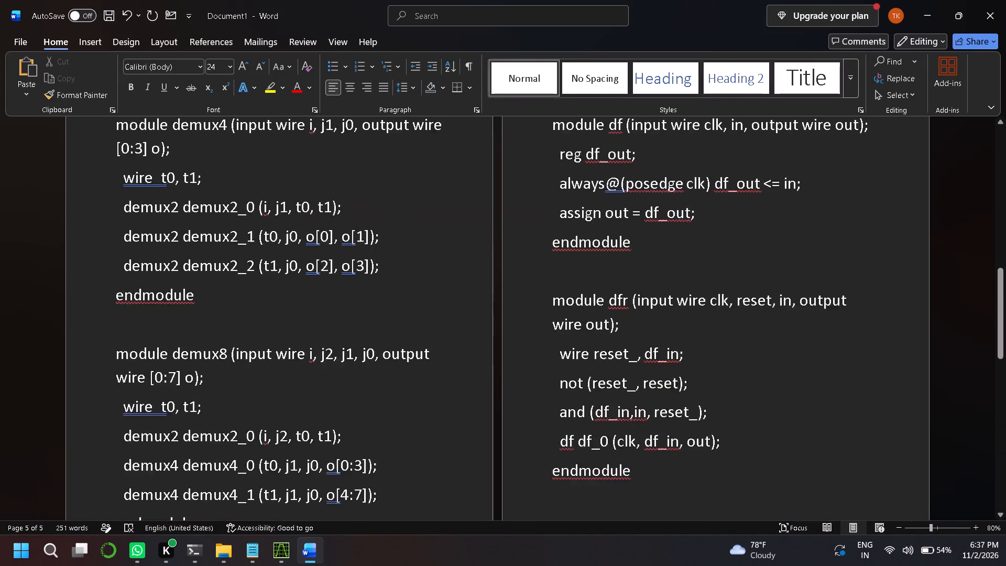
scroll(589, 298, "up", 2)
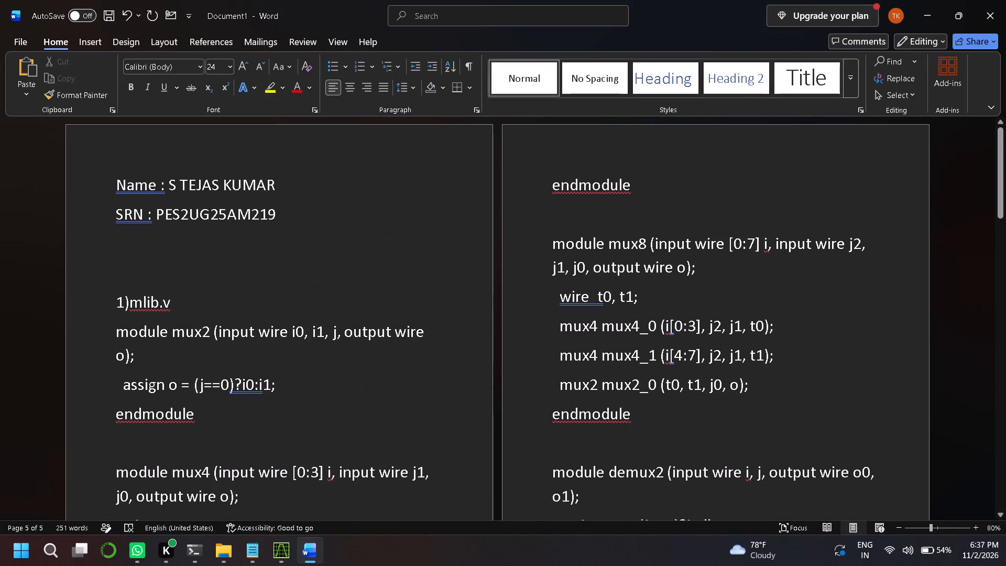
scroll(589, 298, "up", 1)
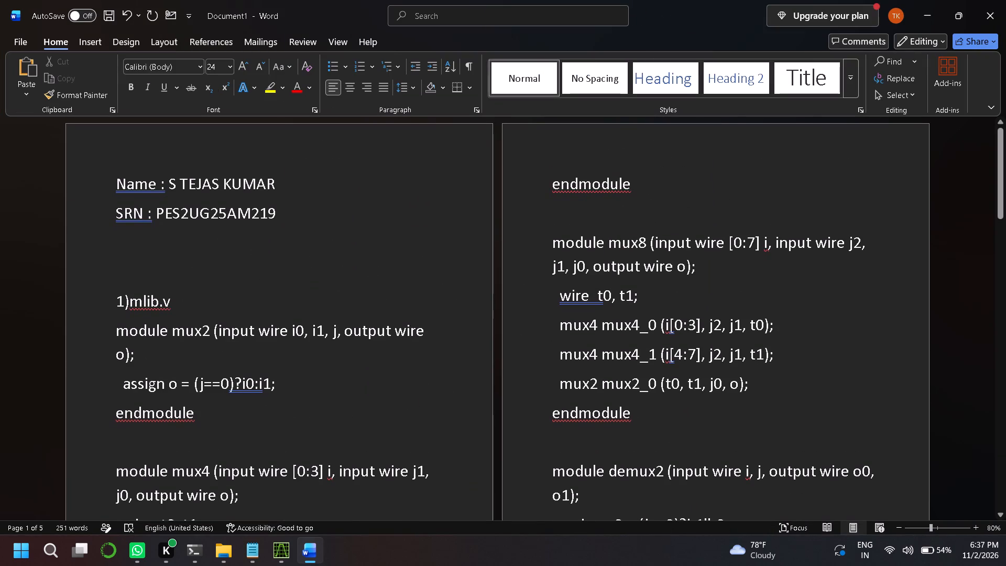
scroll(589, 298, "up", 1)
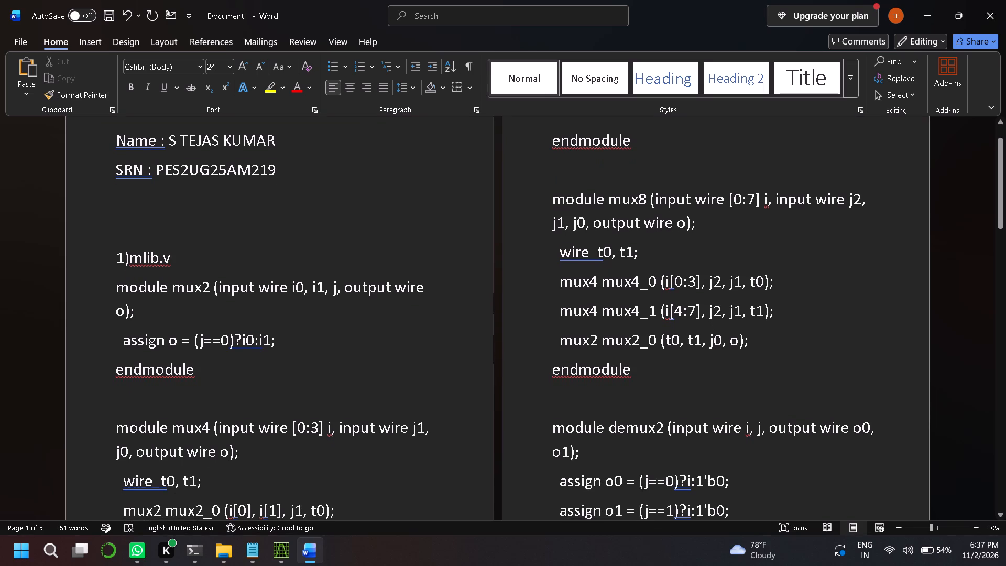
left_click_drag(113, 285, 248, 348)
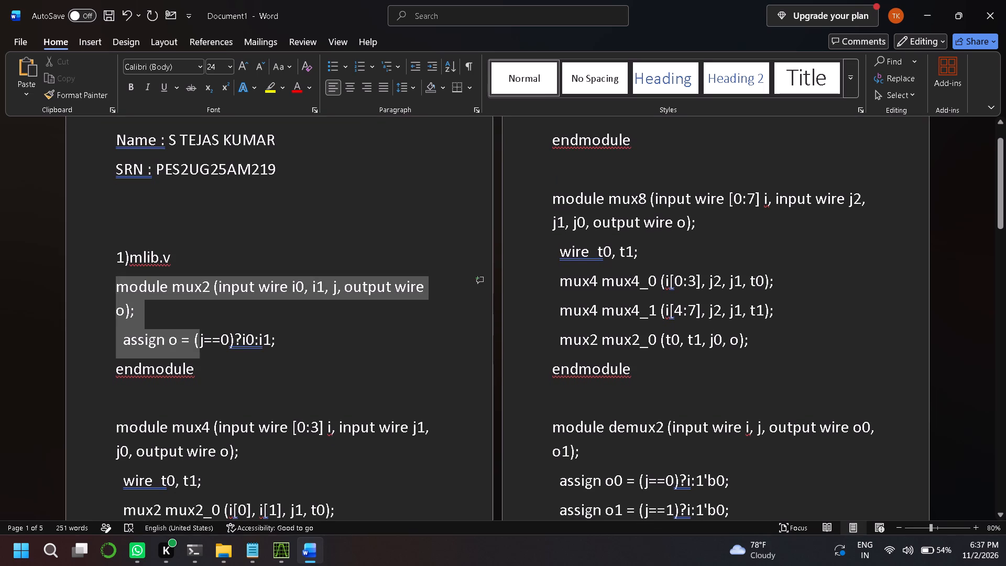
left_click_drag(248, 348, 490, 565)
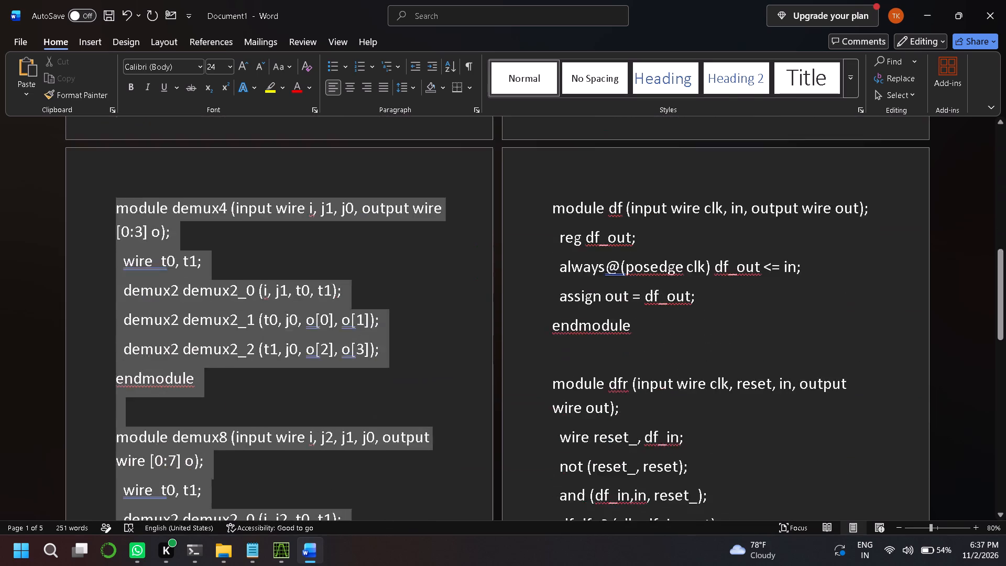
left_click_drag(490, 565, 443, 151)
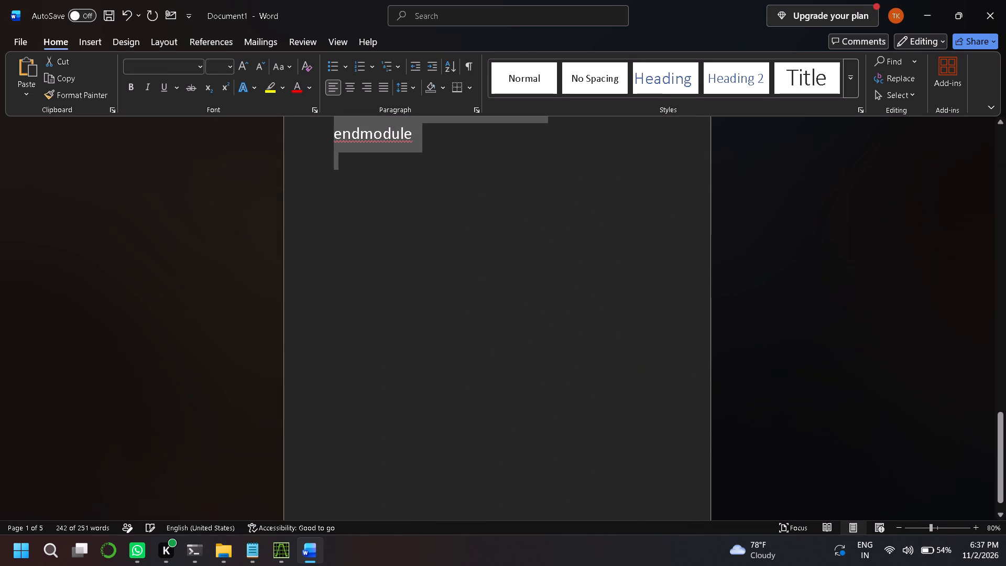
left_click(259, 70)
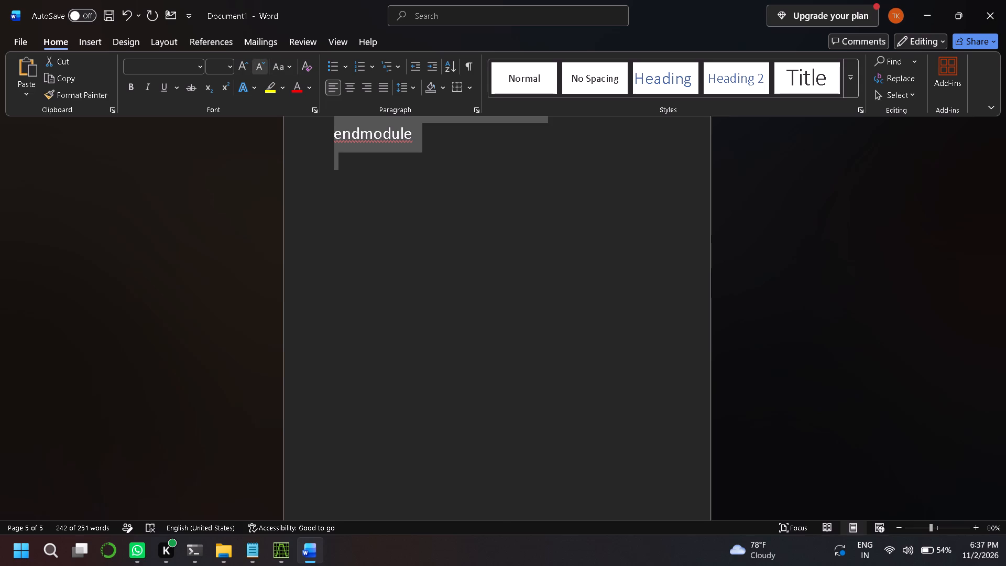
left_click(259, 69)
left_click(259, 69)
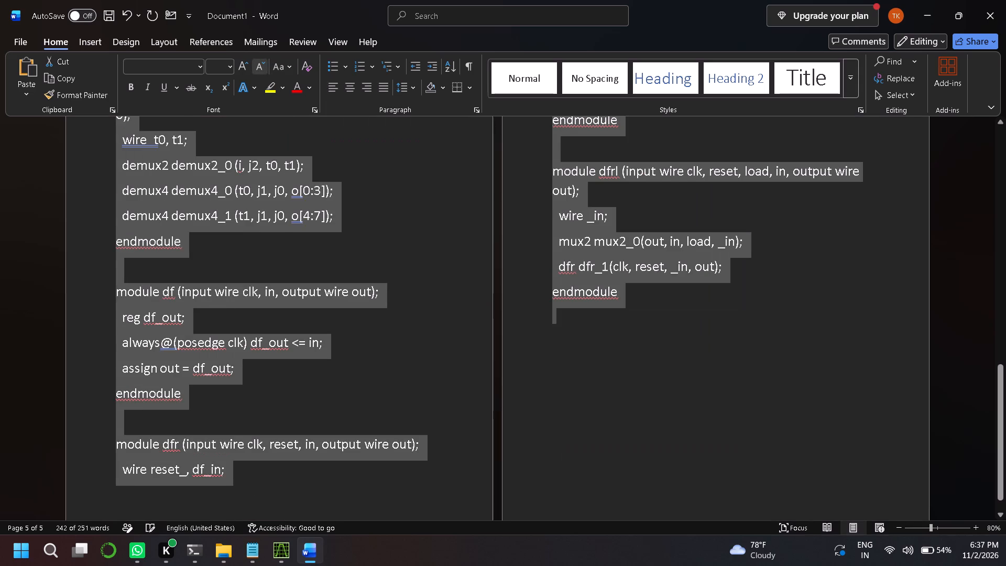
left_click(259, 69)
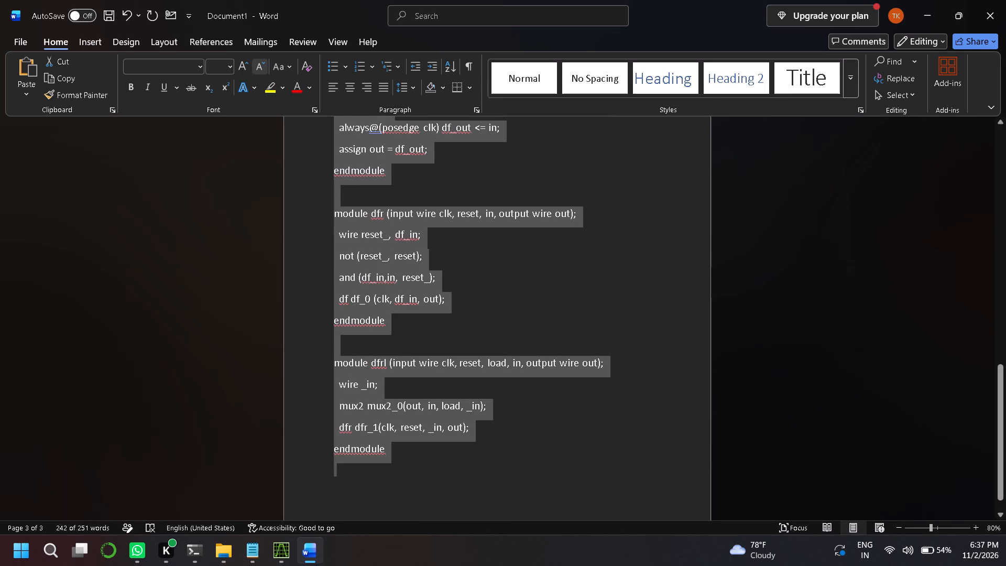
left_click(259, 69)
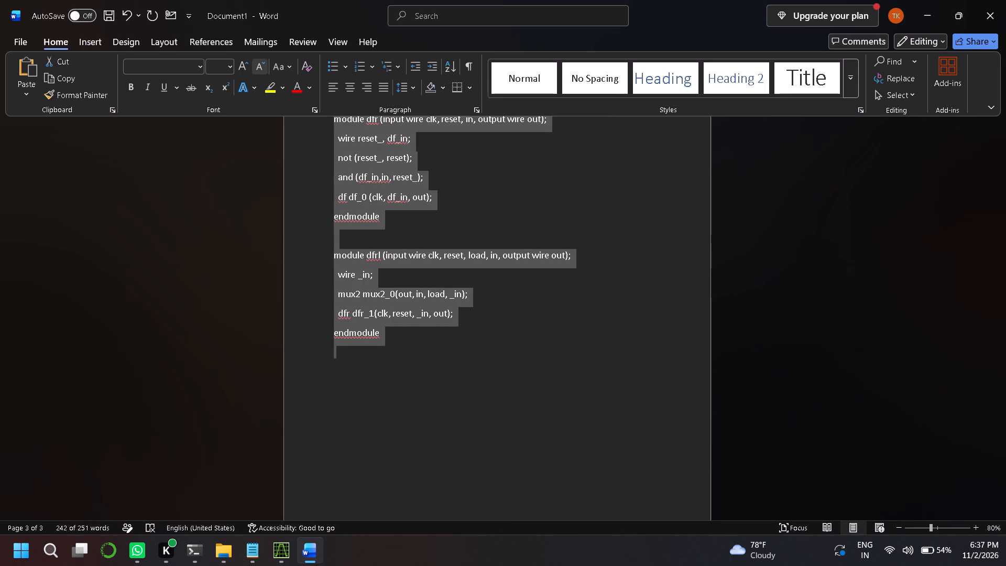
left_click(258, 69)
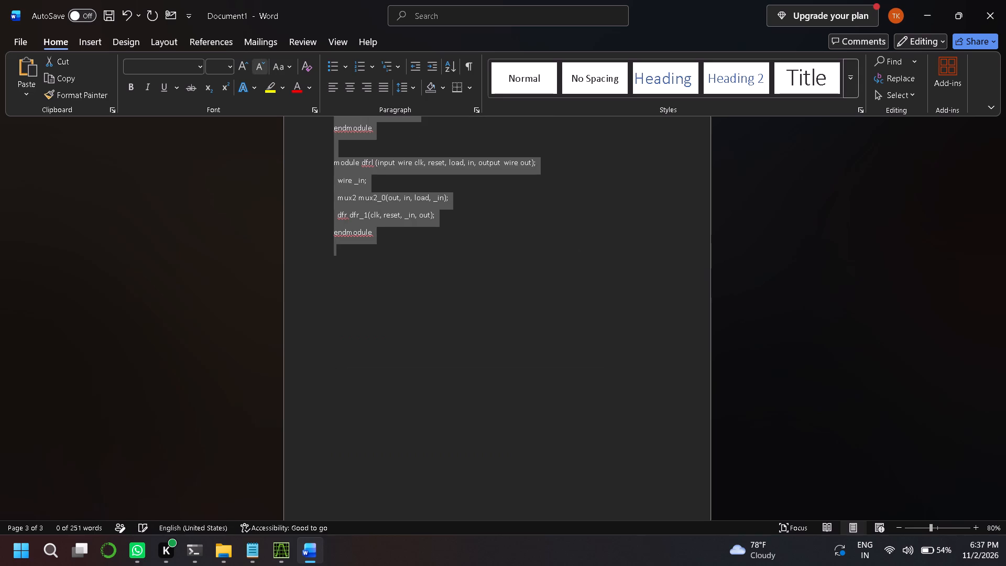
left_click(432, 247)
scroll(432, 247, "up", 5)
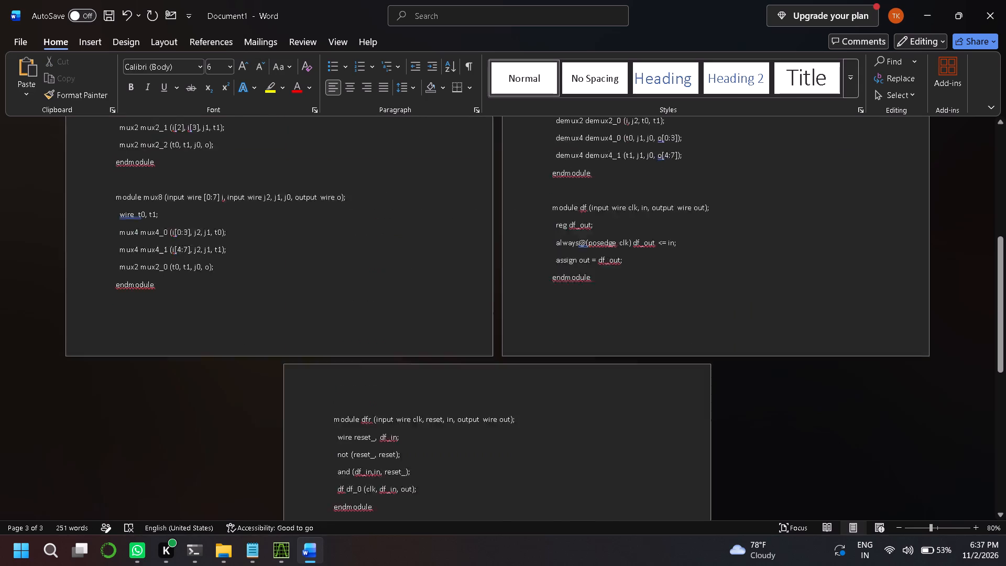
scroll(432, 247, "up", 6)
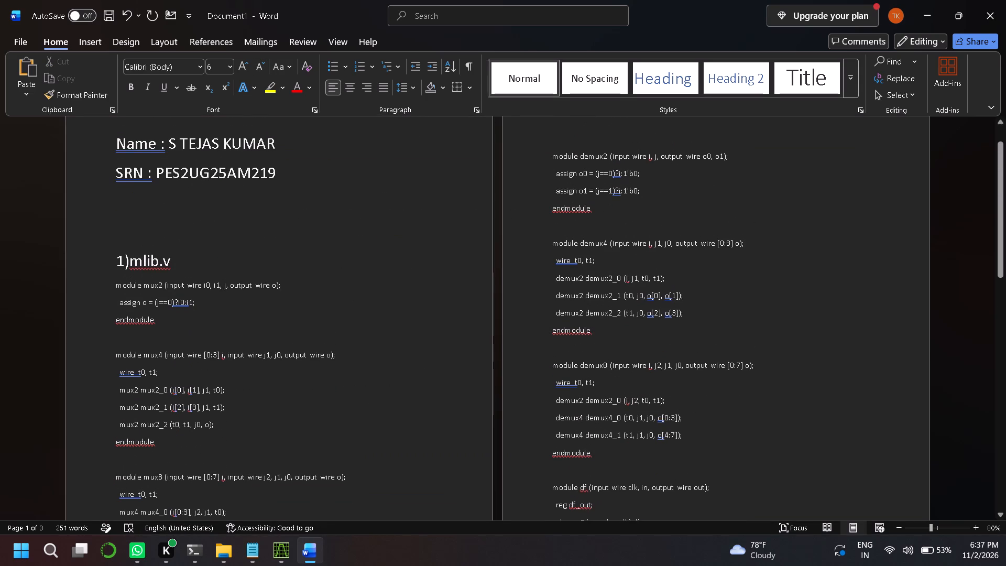
Switch to Notepad and zoom mlib.v out to 30% to view the whole file at once.
left_click(928, 7)
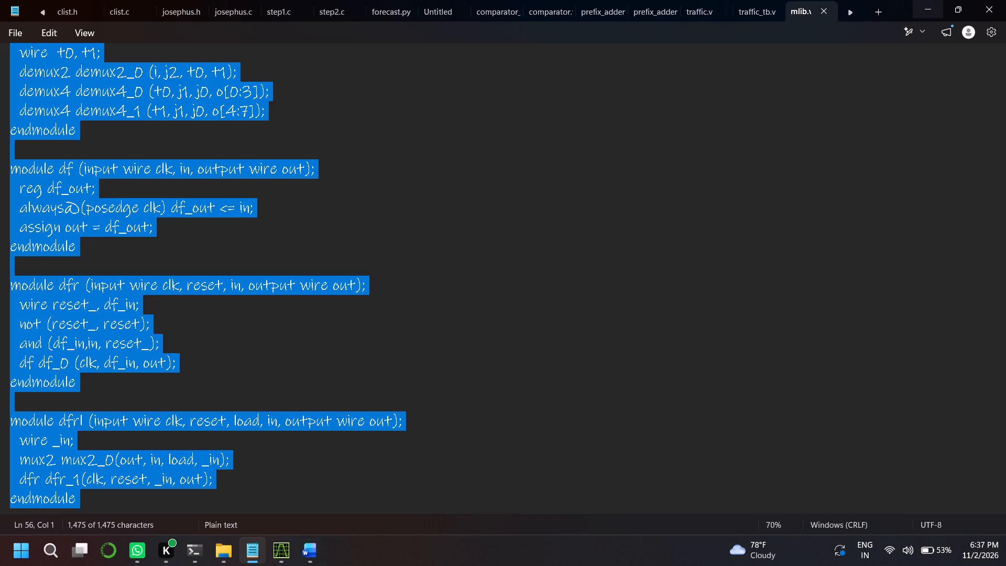
scroll(497, 251, "down", 4, "ctrl")
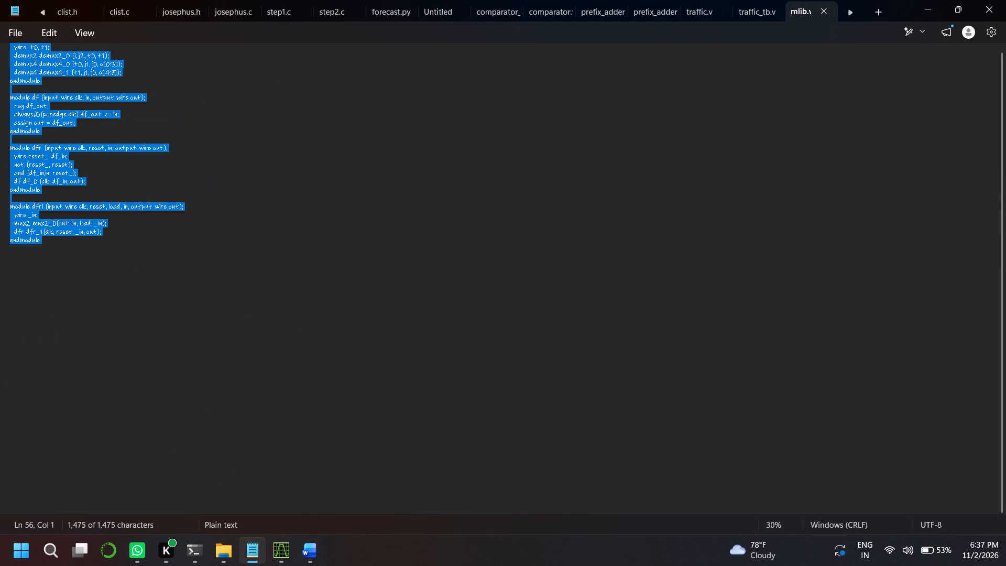
left_click(497, 251)
scroll(497, 251, "up", 9)
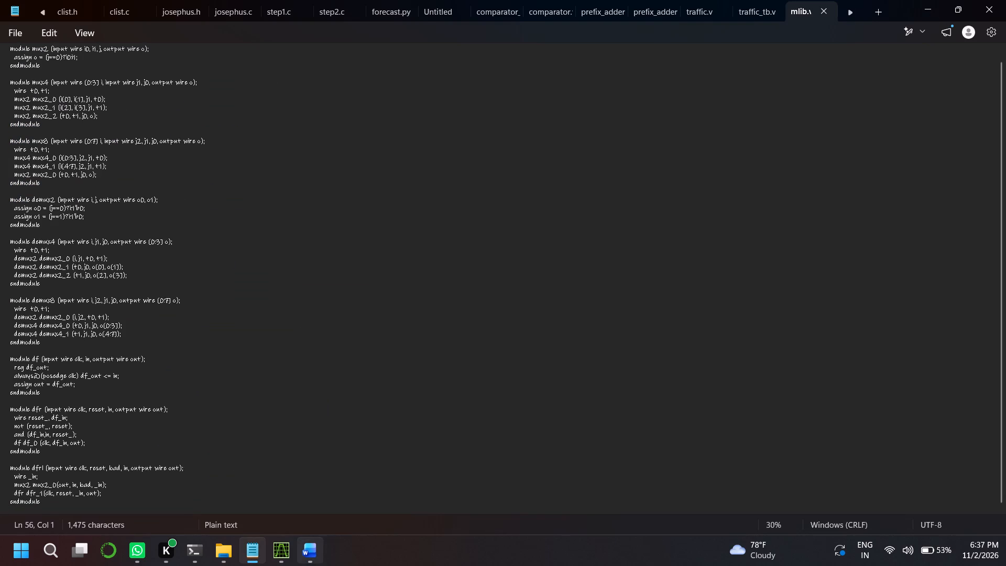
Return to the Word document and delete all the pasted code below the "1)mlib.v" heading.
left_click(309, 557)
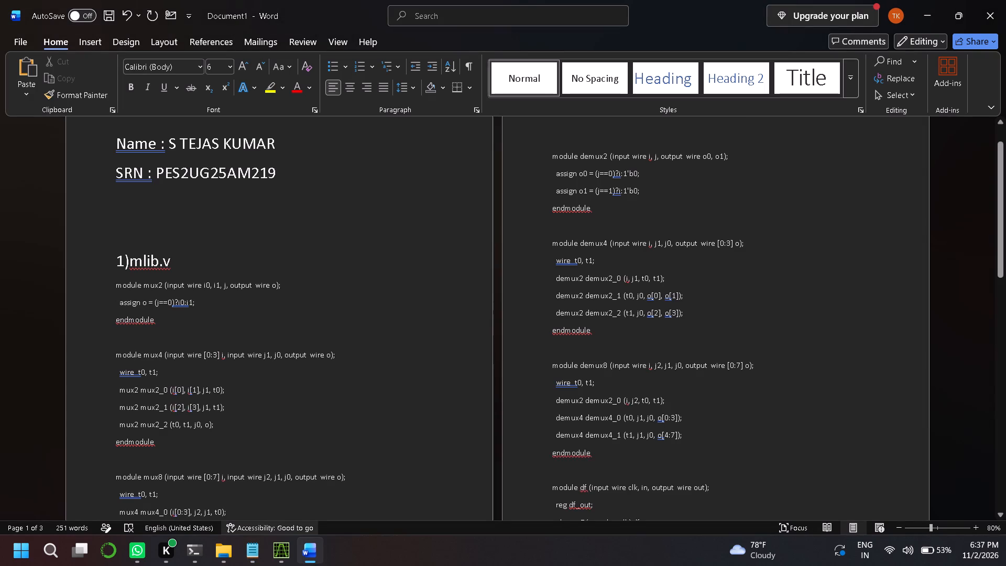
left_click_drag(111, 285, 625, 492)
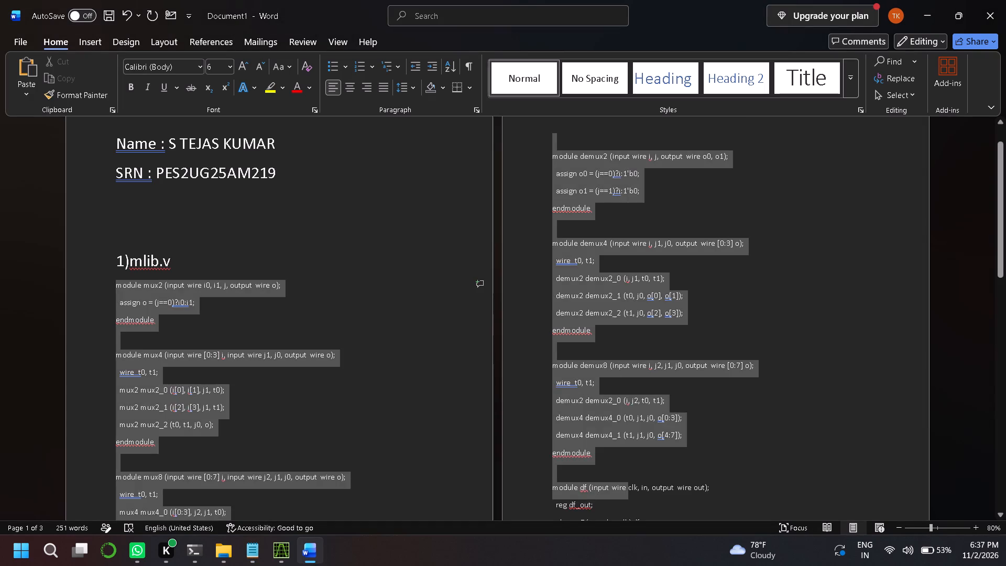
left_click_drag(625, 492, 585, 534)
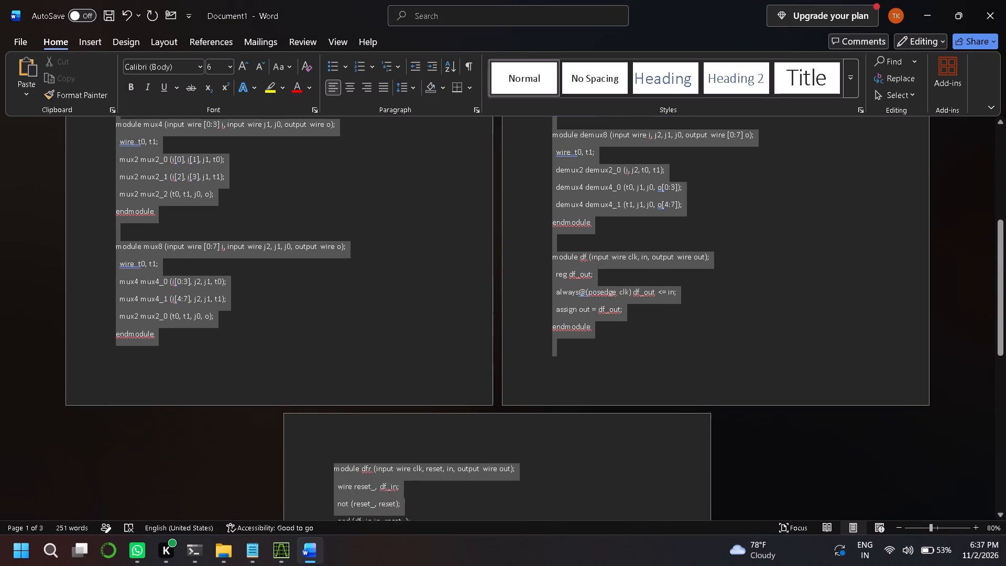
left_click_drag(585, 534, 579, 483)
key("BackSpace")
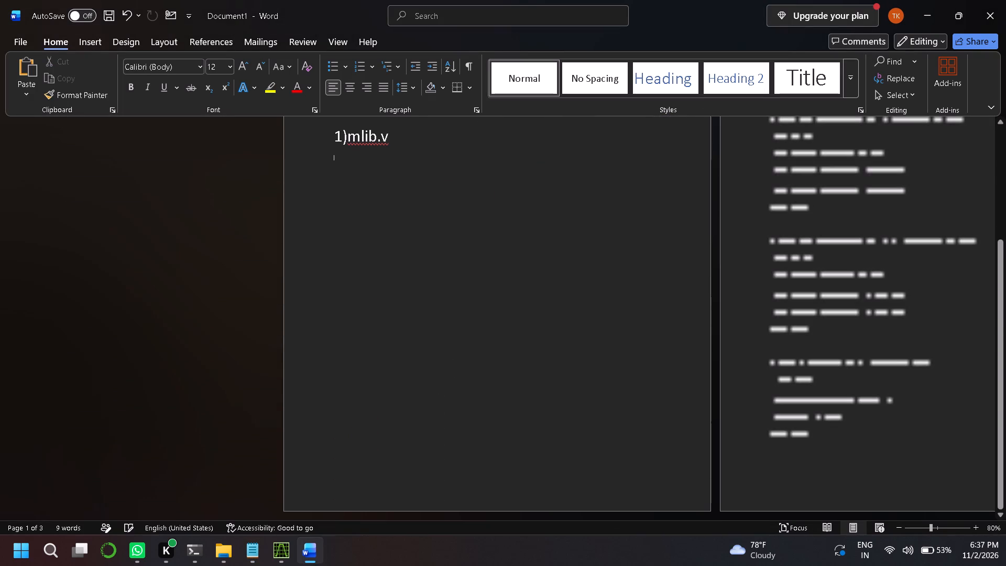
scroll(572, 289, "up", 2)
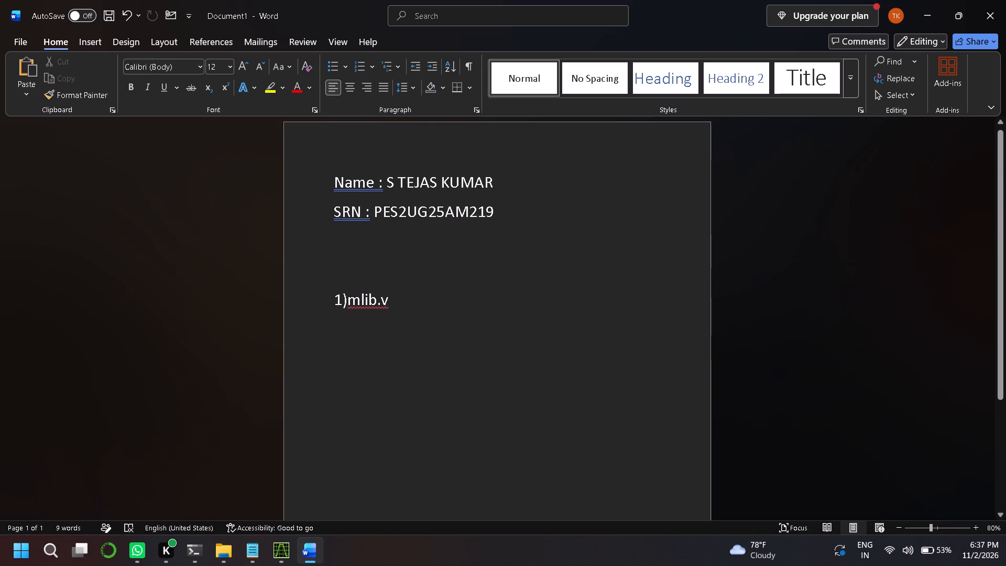
Switch to Notepad and capture a screenshot of the mlib.v code from the mux2 module to the start of demux8.
left_click(253, 562)
scroll(362, 319, "up", 2, "ctrl")
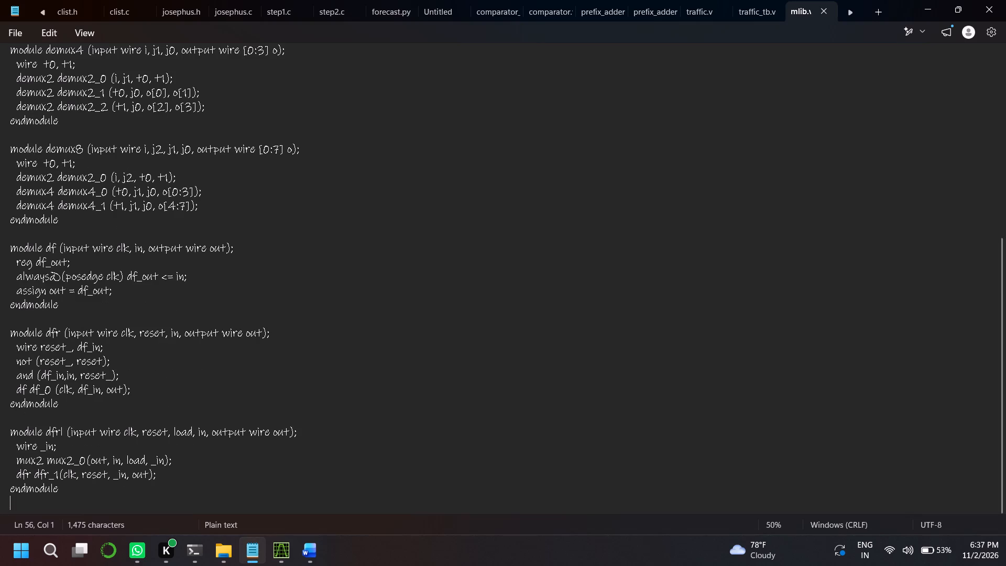
scroll(362, 319, "up", 1)
scroll(362, 319, "down", 7)
scroll(362, 319, "up", 5)
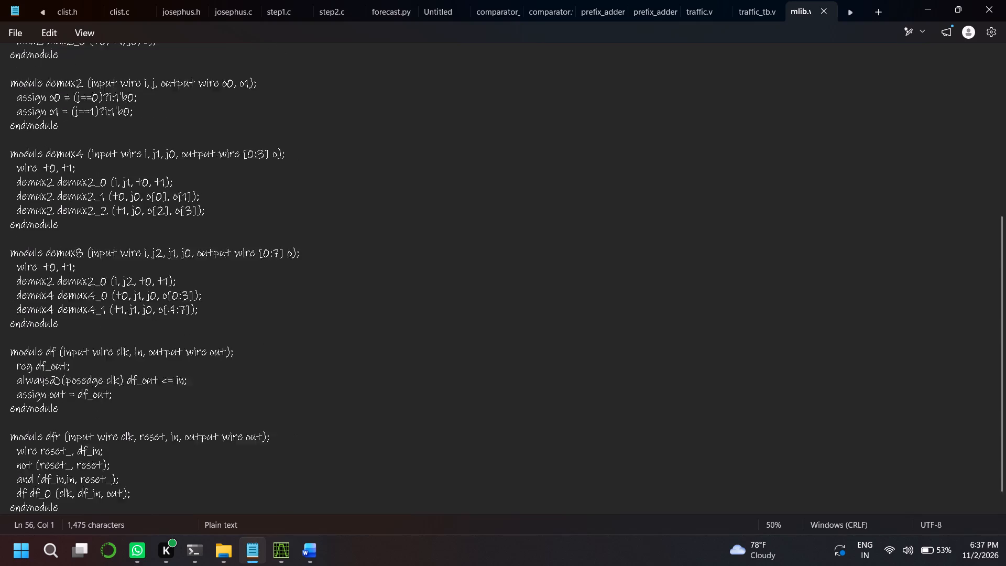
scroll(362, 319, "up", 9)
scroll(362, 319, "down", 6)
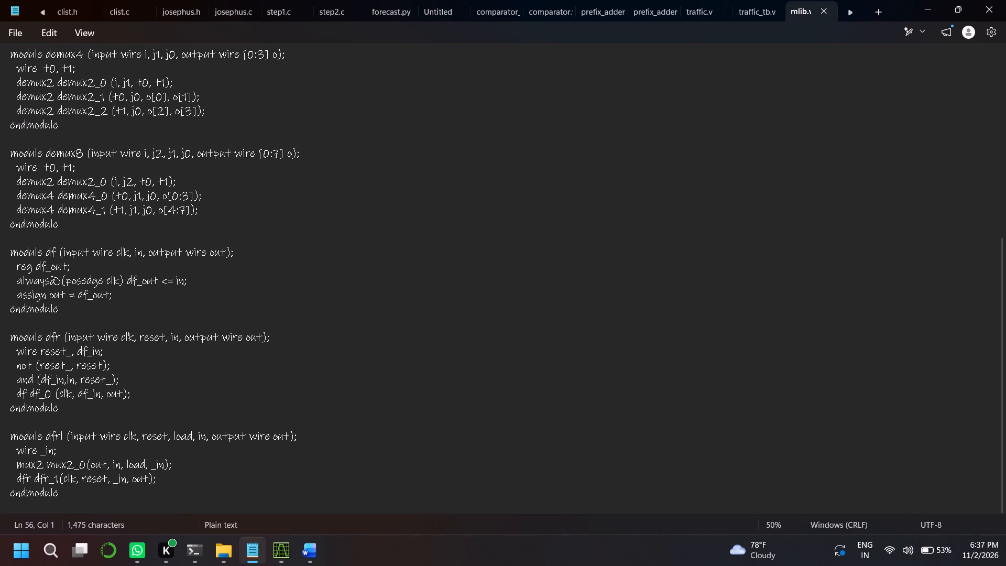
scroll(362, 319, "up", 4)
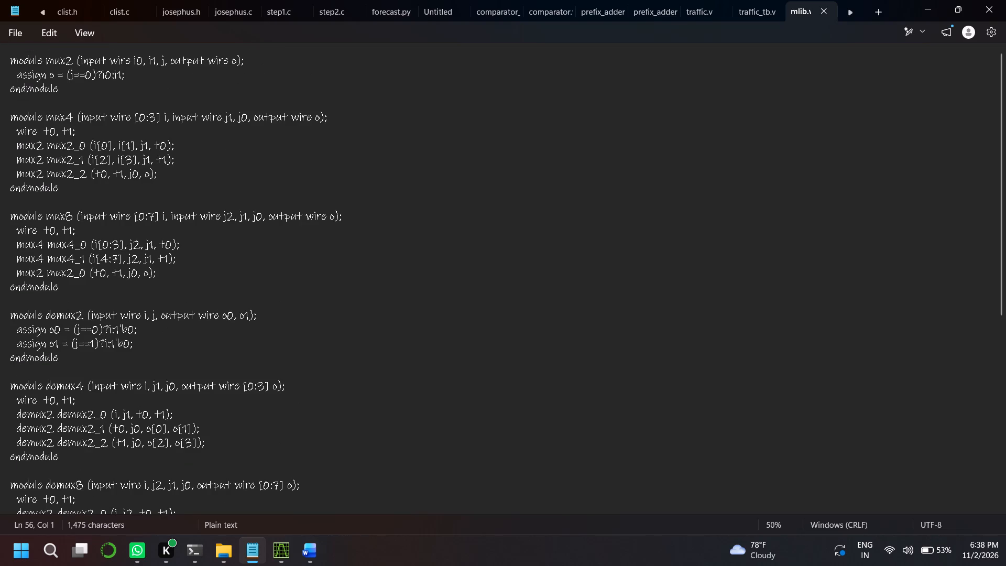
key("shift+super+s")
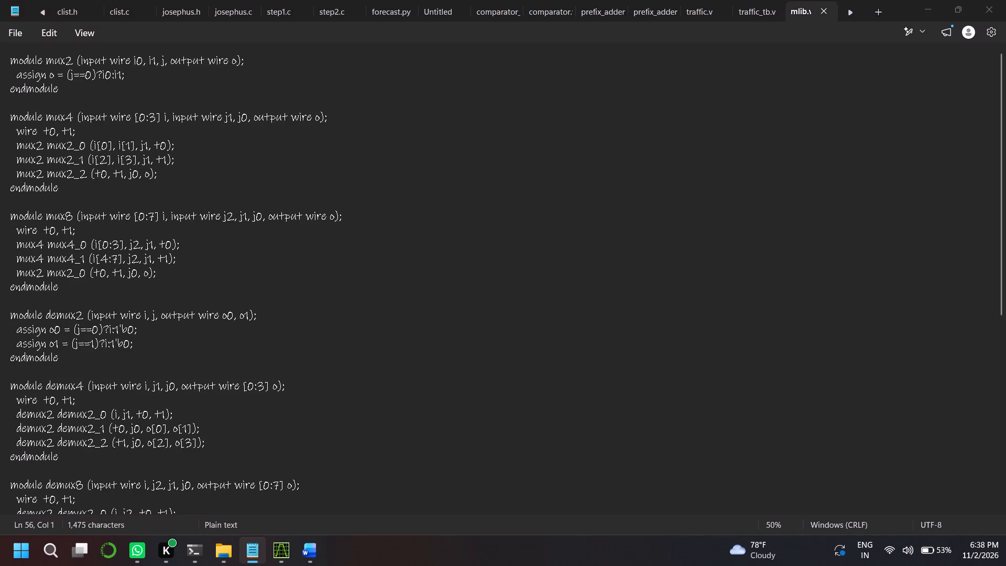
left_click_drag(0, 50, 345, 462)
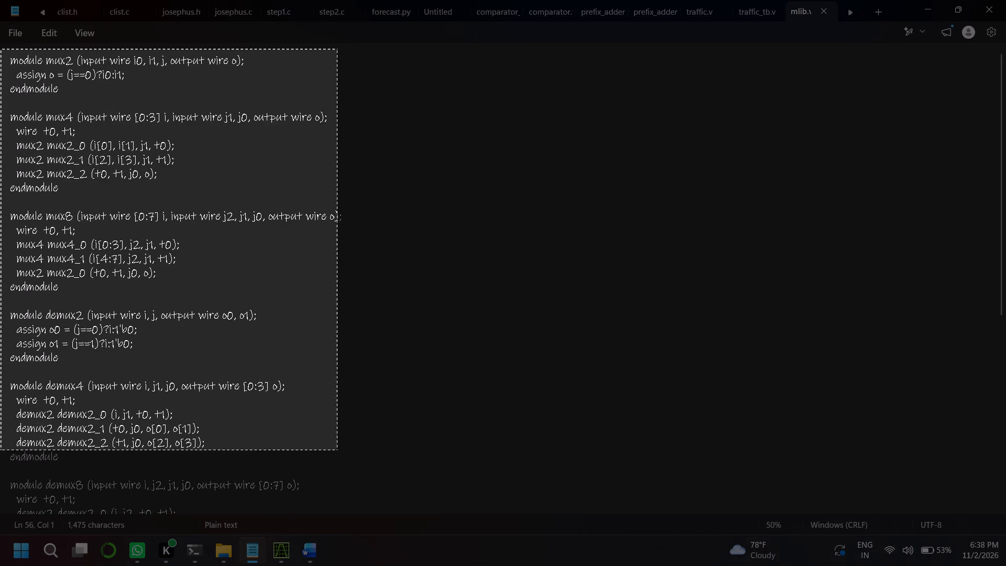
left_click_drag(345, 462, 362, 507)
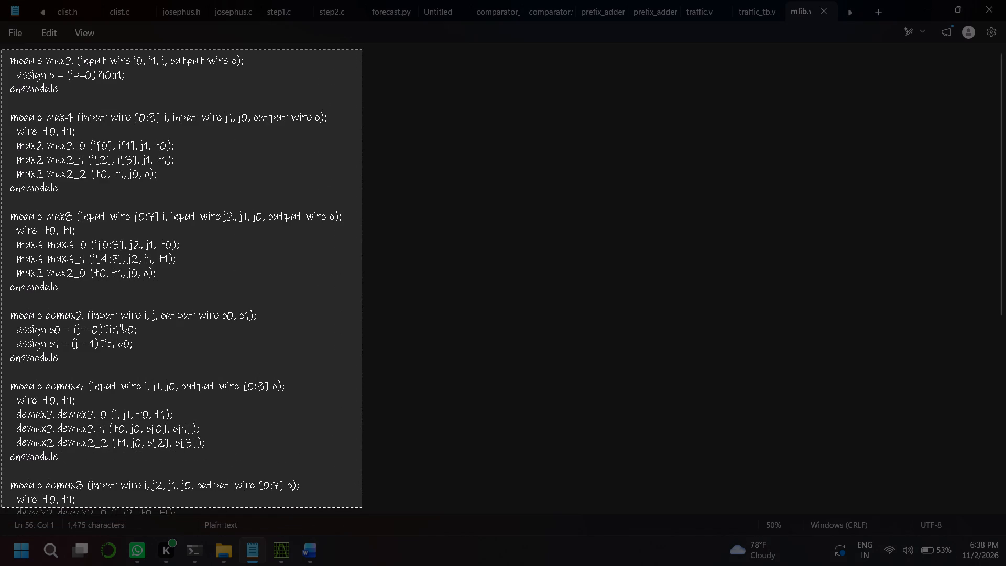
left_click_drag(362, 507, 362, 509)
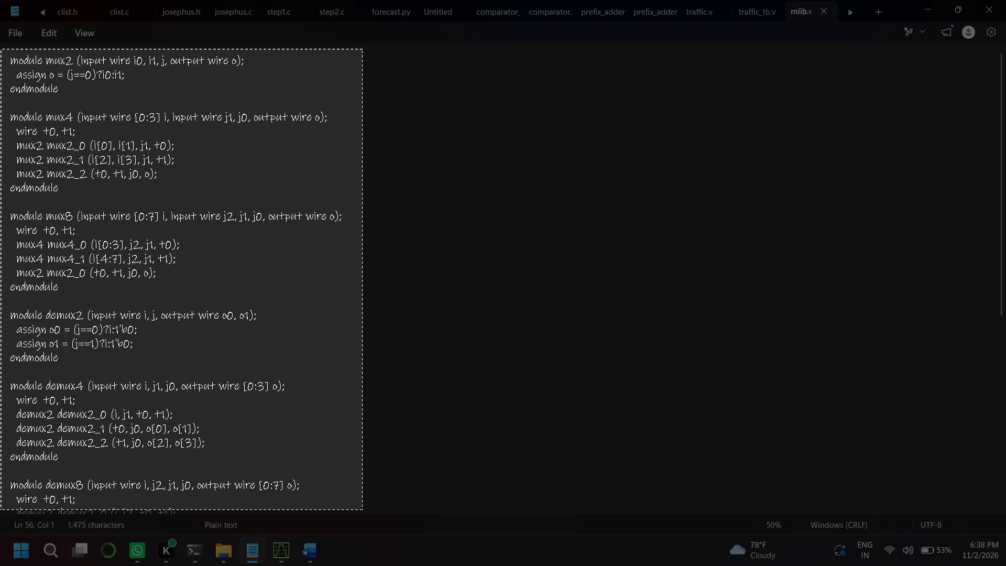
left_click_drag(362, 509, 360, 510)
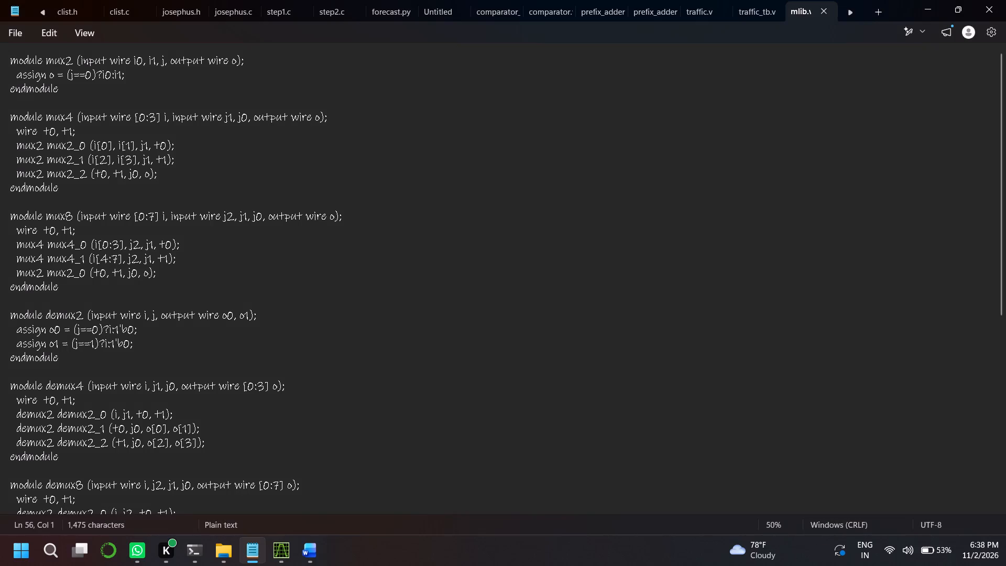
Switch back to the Word document and paste the captured code screenshot below the "1)mlib.v" heading.
left_click(322, 550)
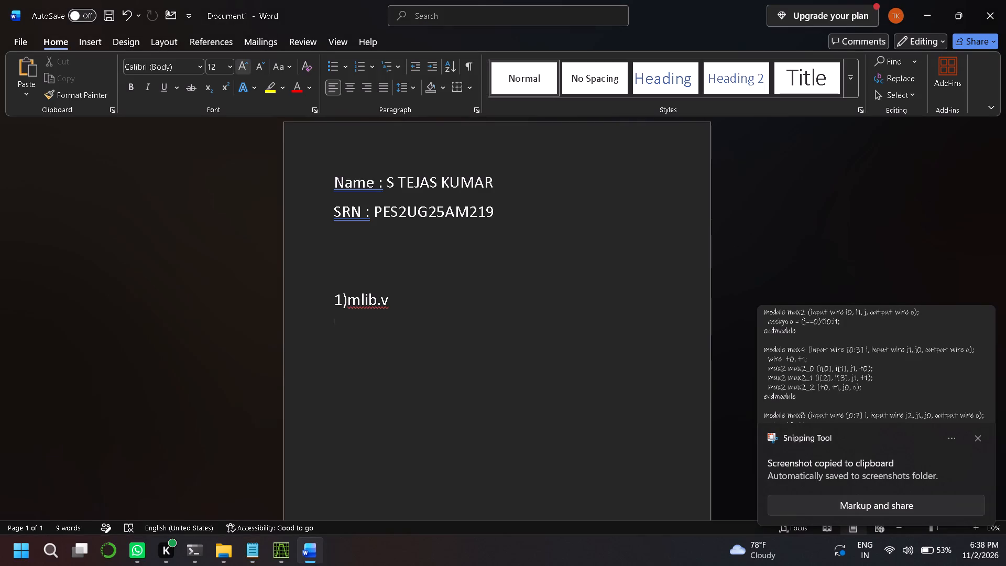
key("ctrl+v")
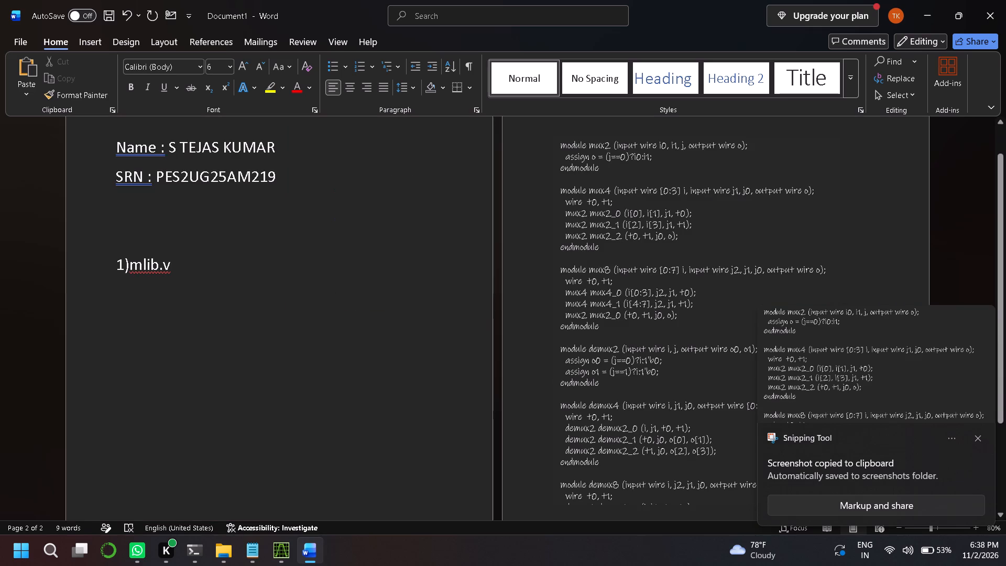
Delete the blank lines above the "1)mlib.v" heading and above the pasted screenshot so the image moves onto the first page.
scroll(411, 376, "down", 1)
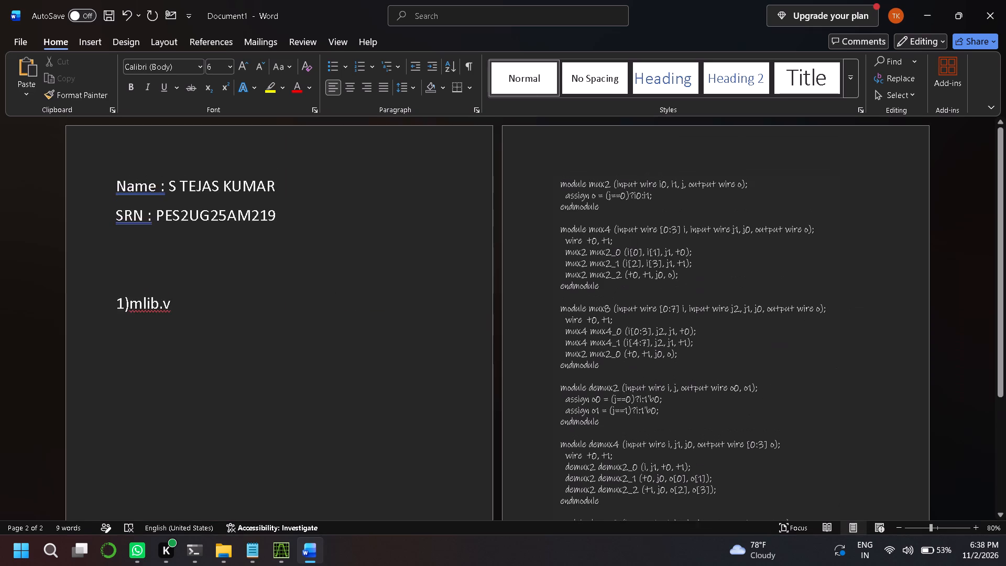
scroll(411, 376, "down", 1)
scroll(411, 376, "up", 2)
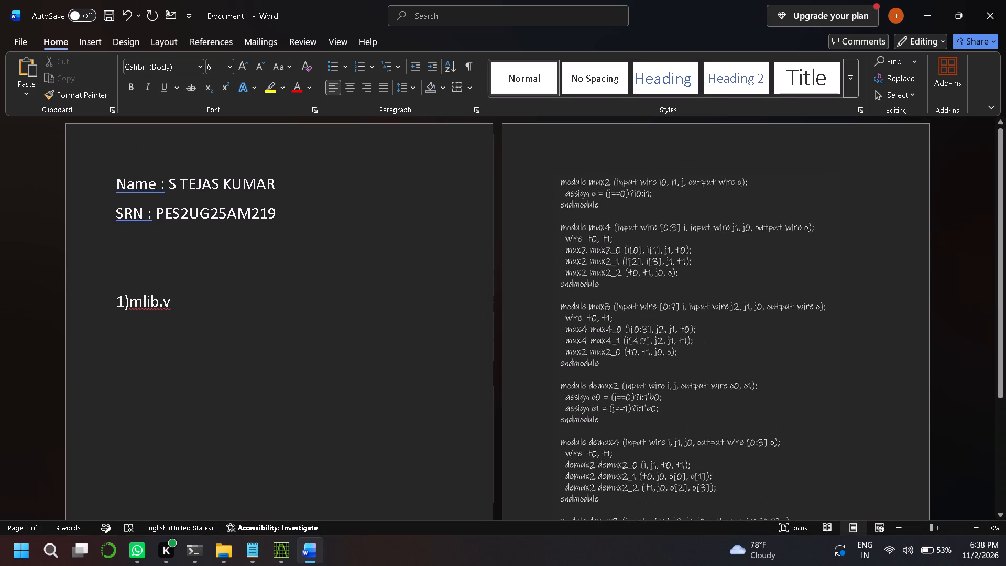
scroll(411, 376, "up", 1)
left_click(121, 248)
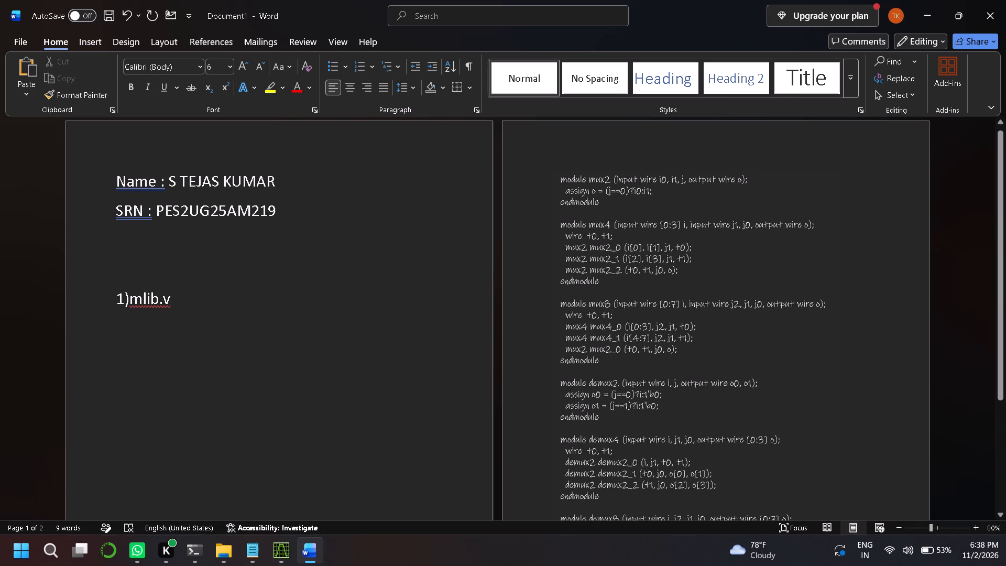
left_click(124, 274)
key("BackSpace")
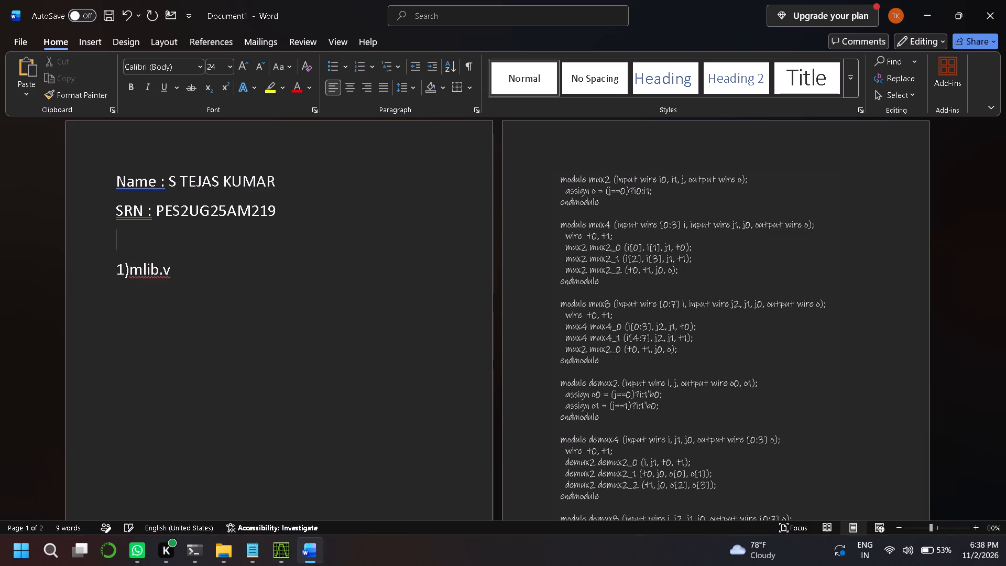
key("BackSpace")
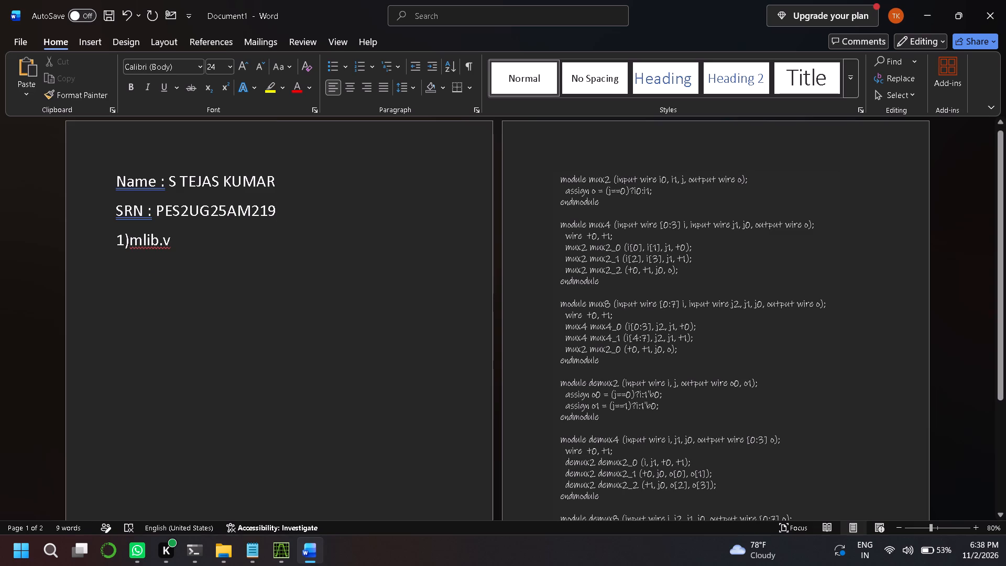
left_click(550, 179)
left_click(547, 186)
key("BackSpace")
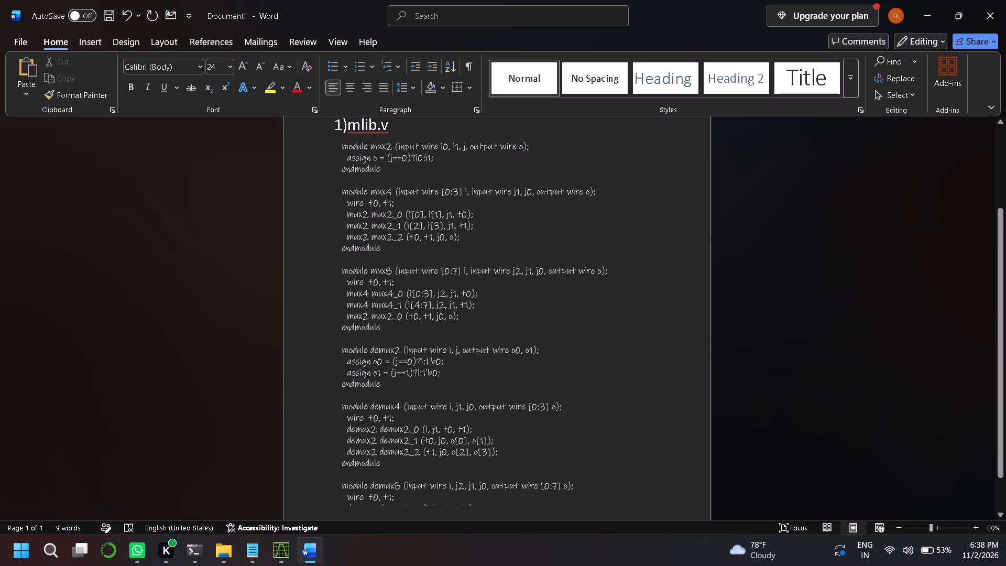
Add a new empty line after the pasted code screenshot.
scroll(546, 259, "up", 1)
scroll(546, 259, "down", 5)
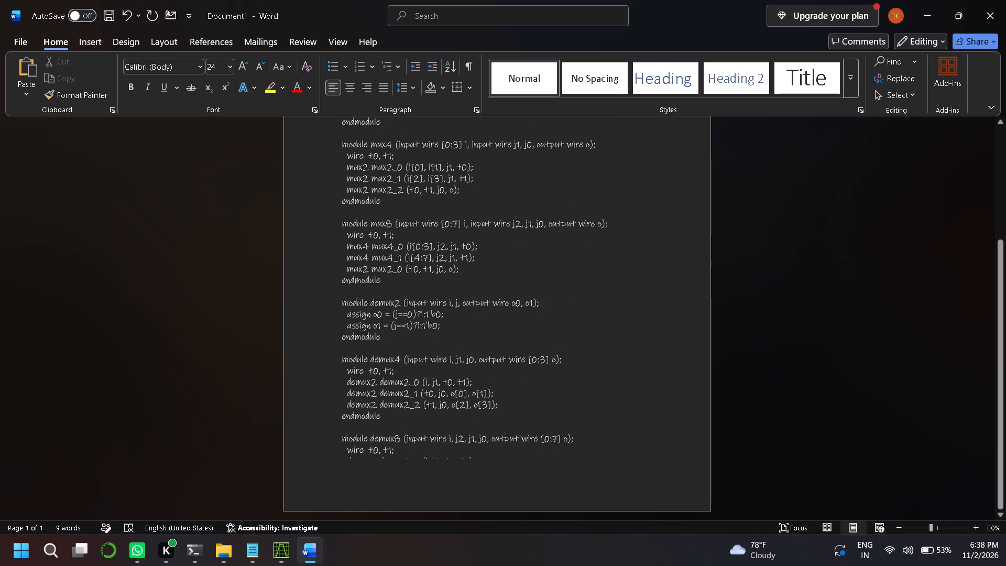
left_click(632, 448)
key("Return")
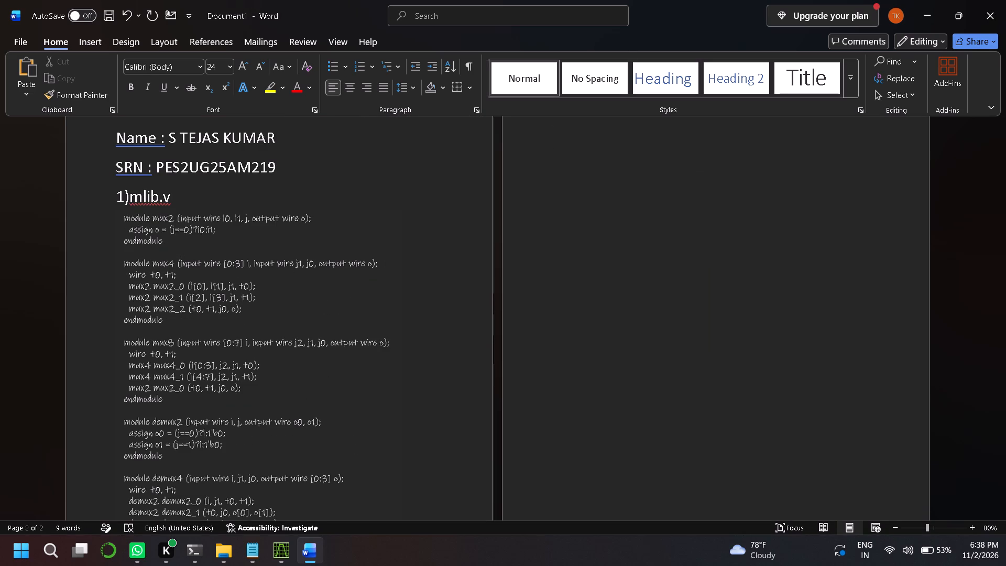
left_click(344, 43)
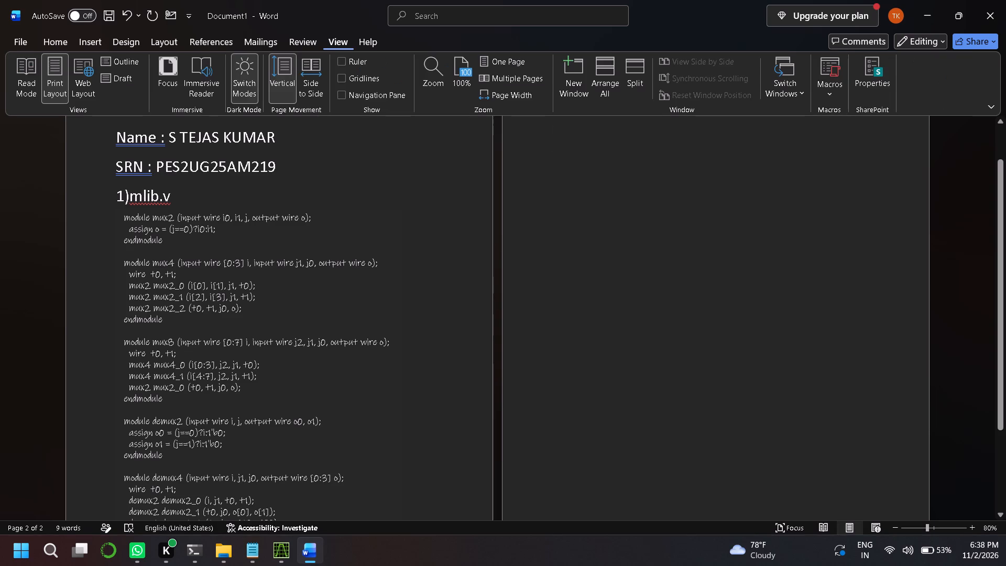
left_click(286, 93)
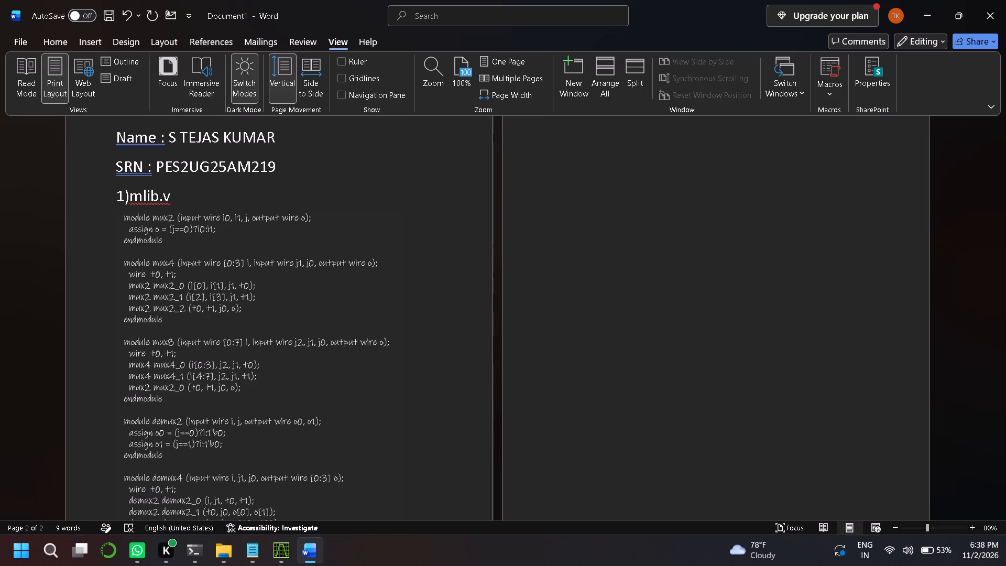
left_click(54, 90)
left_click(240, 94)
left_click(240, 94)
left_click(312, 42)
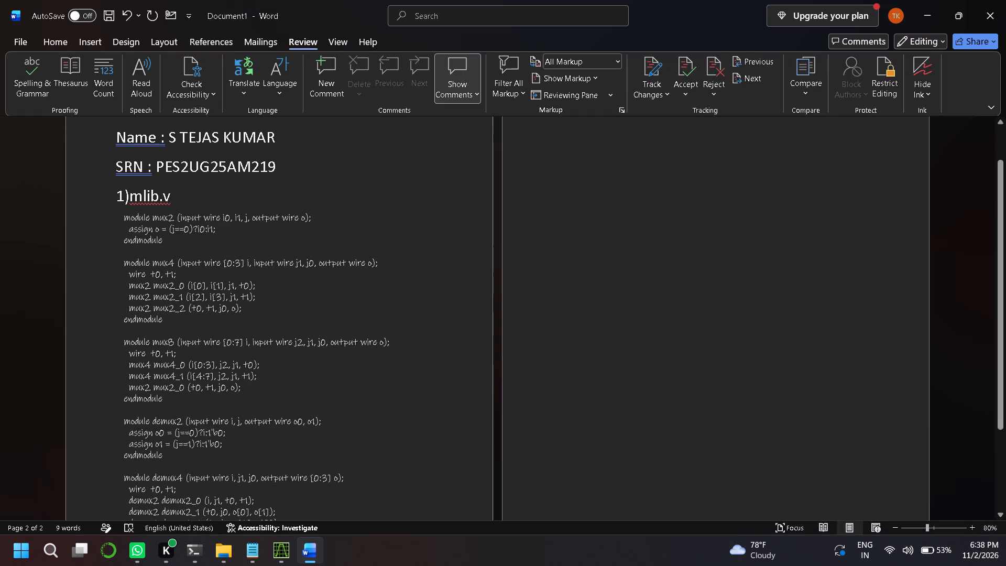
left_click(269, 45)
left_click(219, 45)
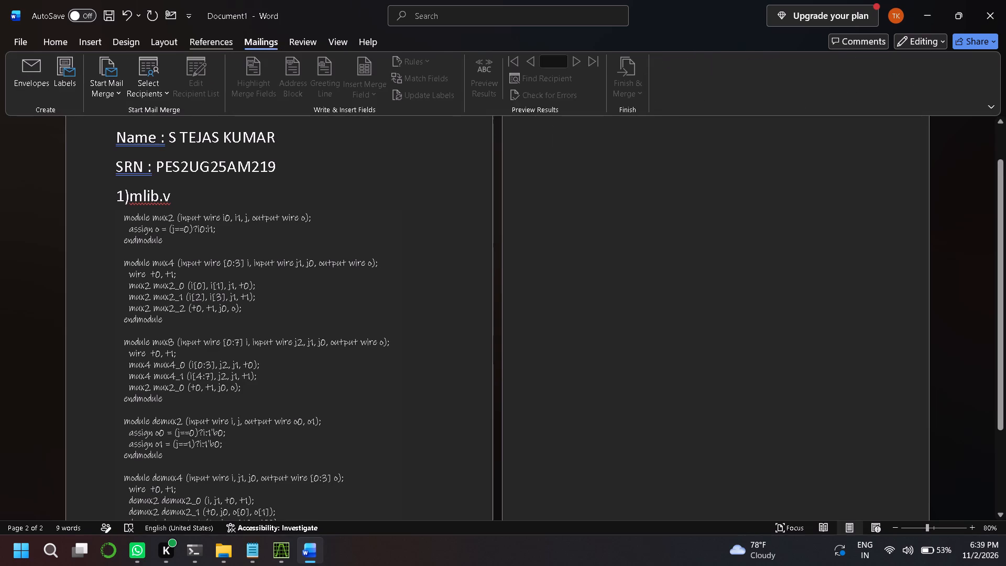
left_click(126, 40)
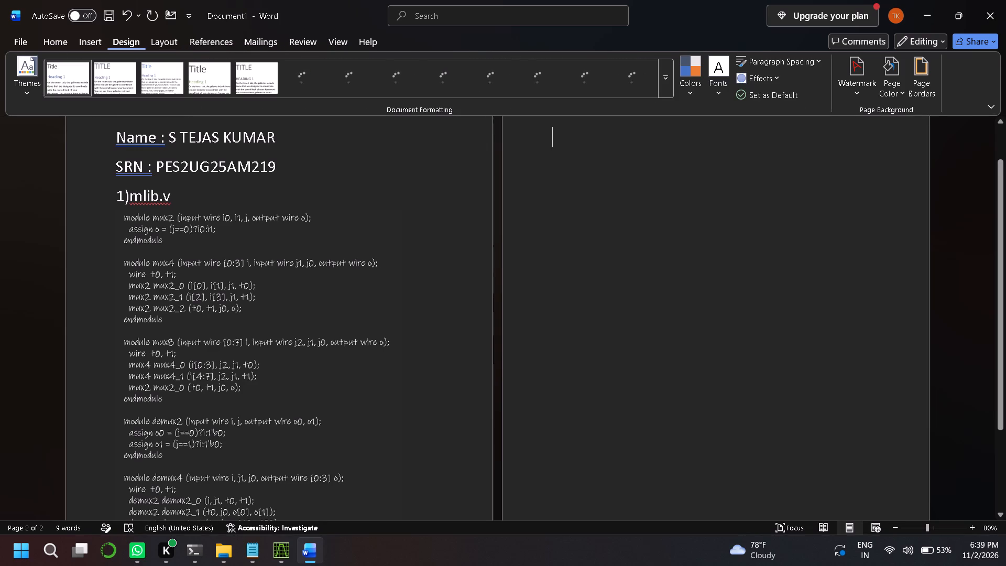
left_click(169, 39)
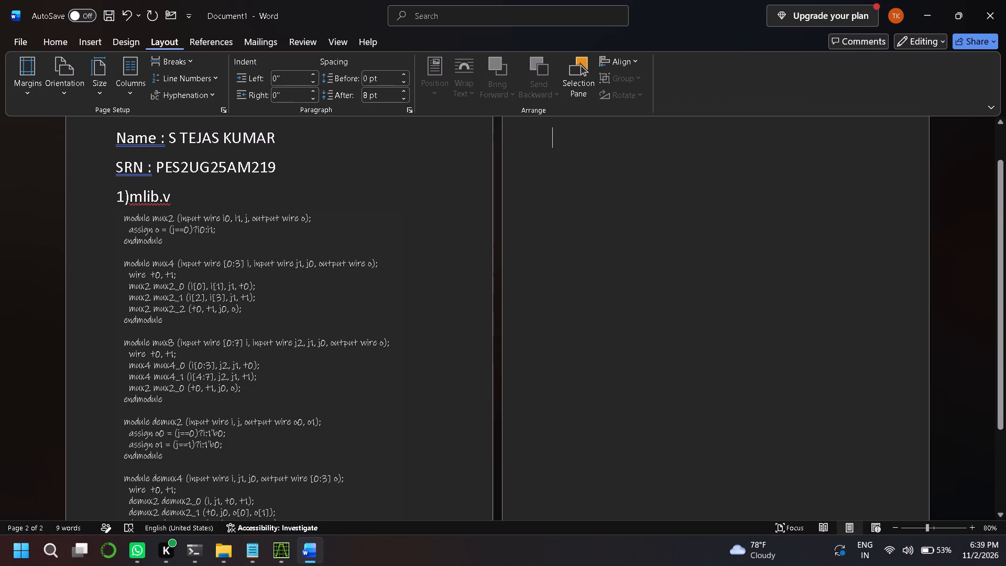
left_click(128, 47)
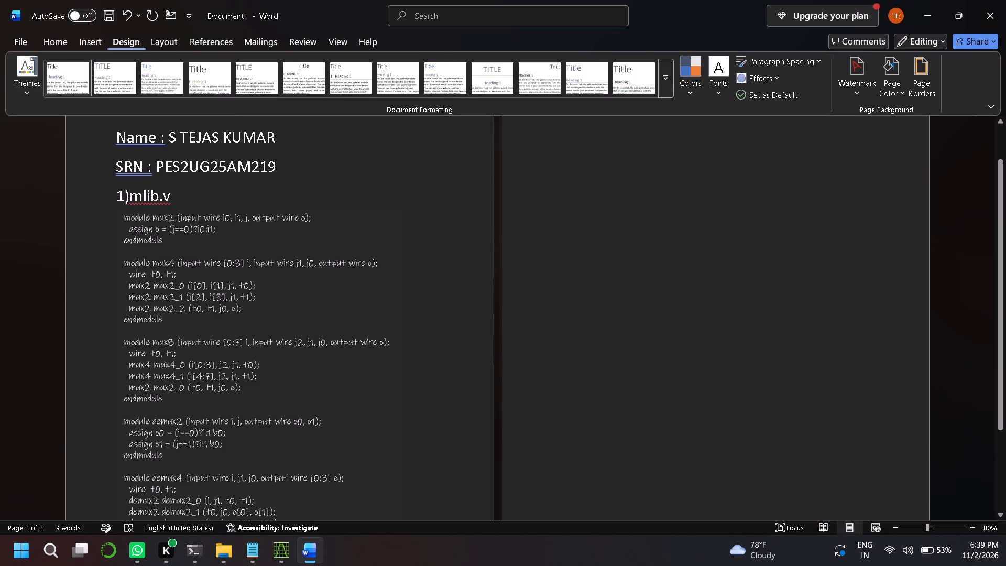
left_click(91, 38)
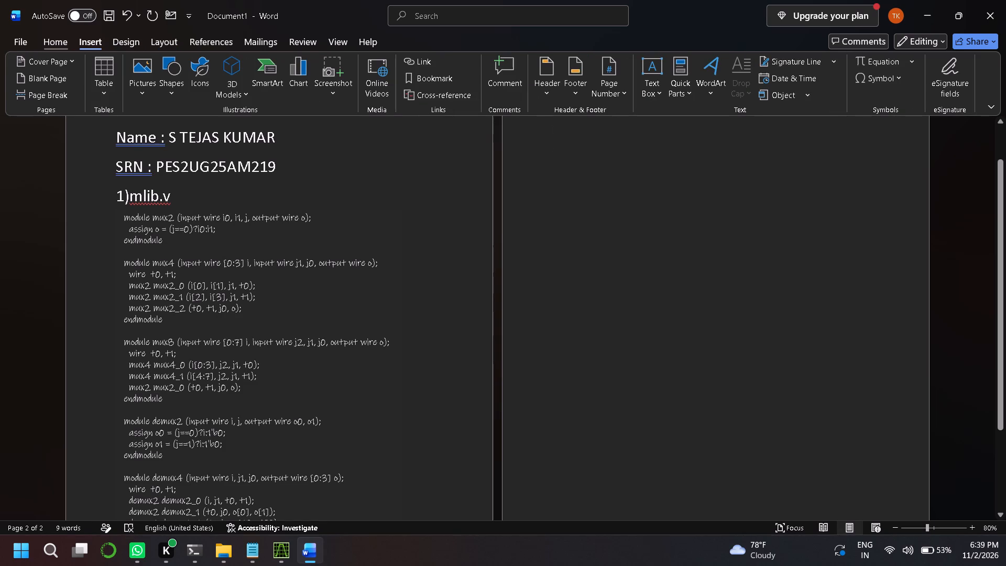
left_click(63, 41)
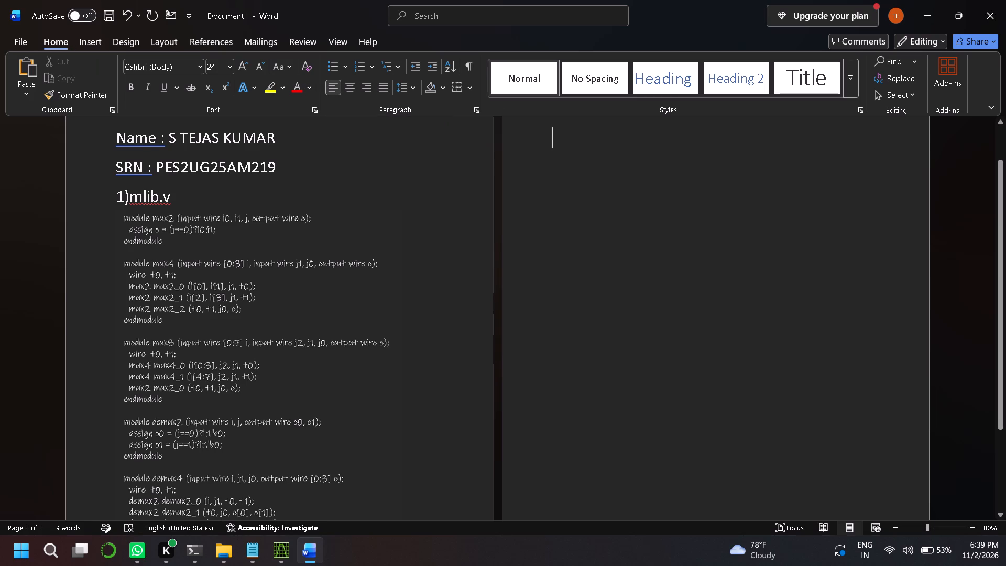
Zoom the document in to 110% and view the end of the code screenshot and the page after it.
scroll(516, 269, "up", 1)
scroll(516, 269, "up", 3, "ctrl")
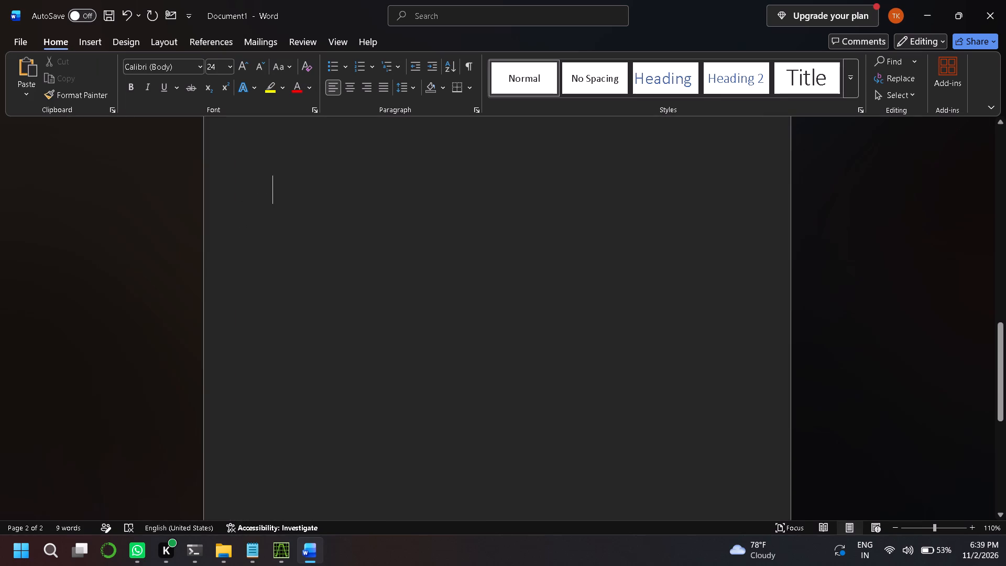
scroll(516, 269, "up", 6)
scroll(516, 269, "down", 3)
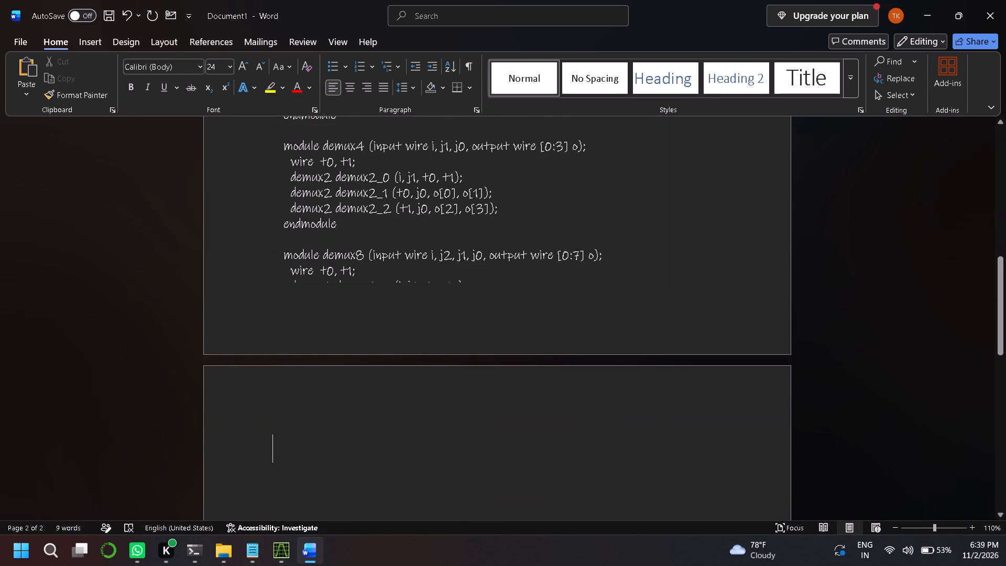
scroll(516, 269, "down", 1)
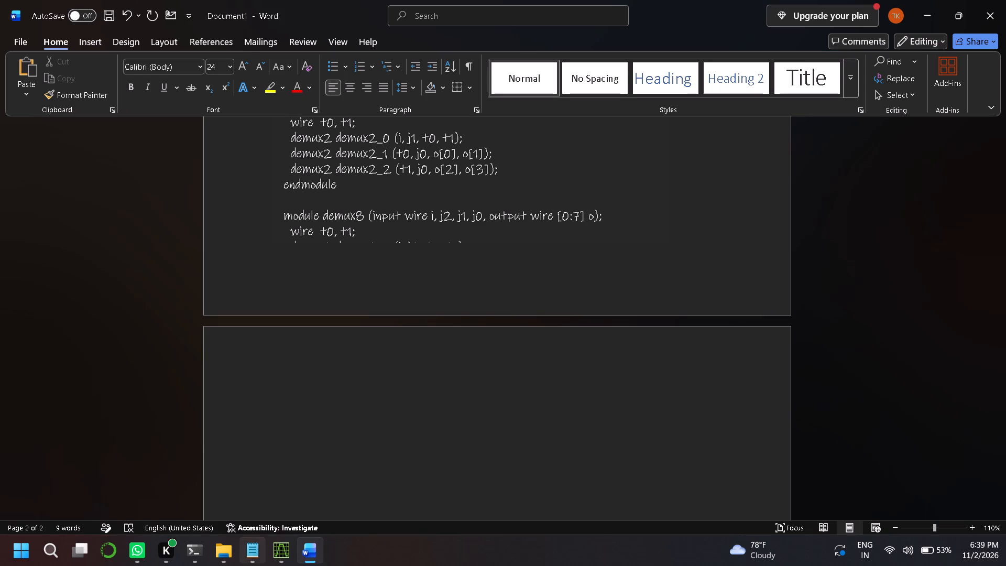
Switch to mlib.v in Notepad and capture a screenshot of its remaining code, from module demux8 through the end of module dfrl.
left_click(249, 553)
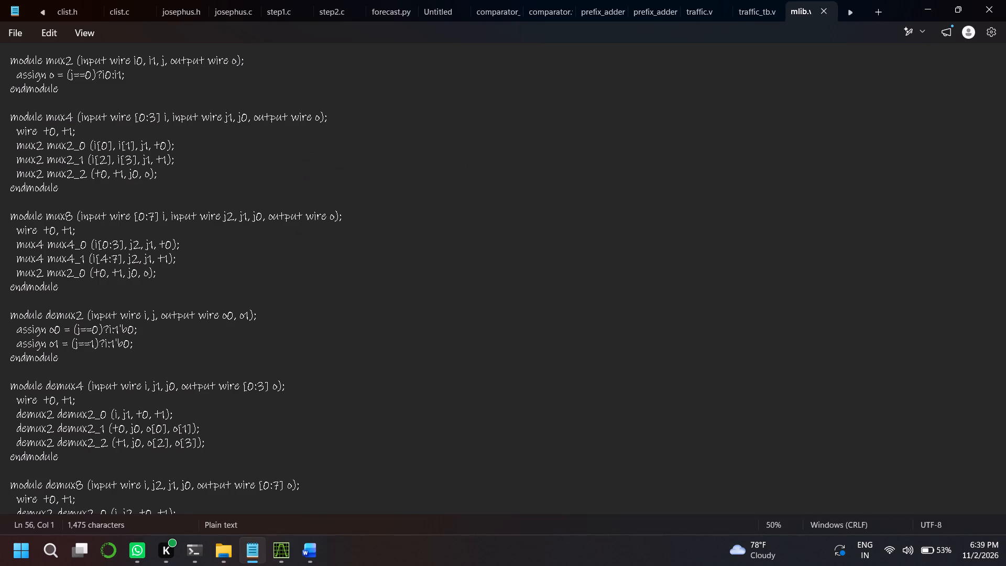
scroll(335, 442, "down", 4)
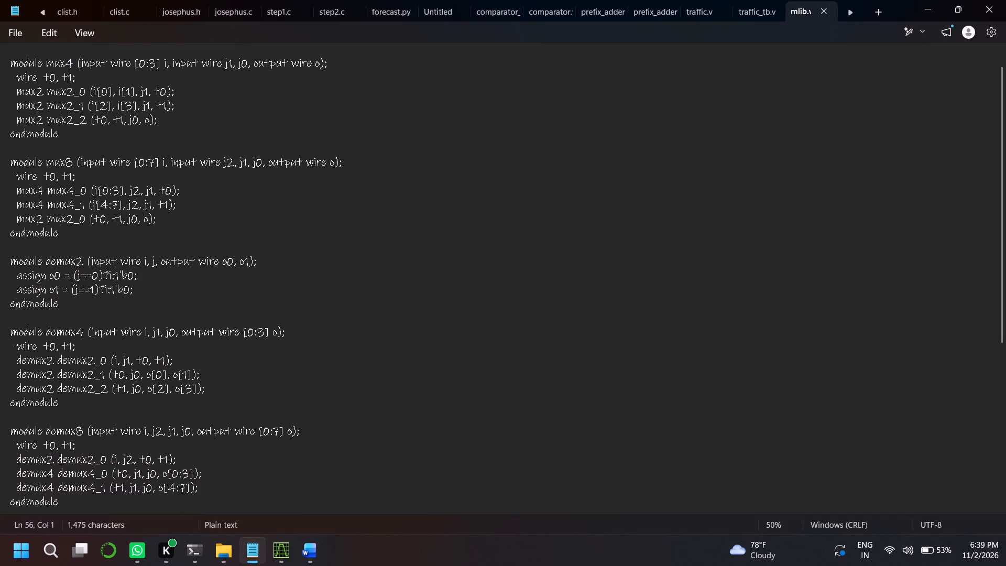
scroll(335, 442, "down", 4)
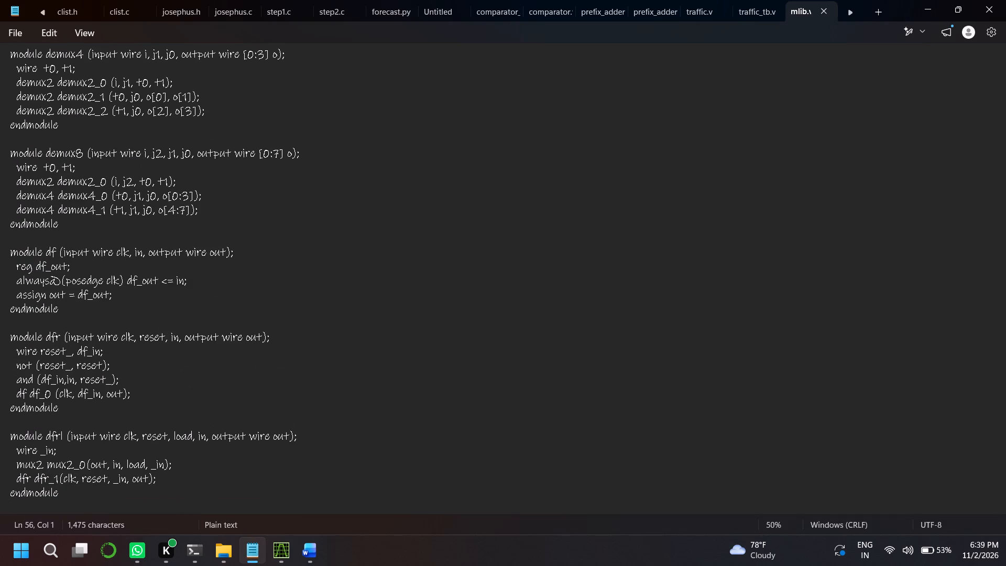
key("shift+super+s")
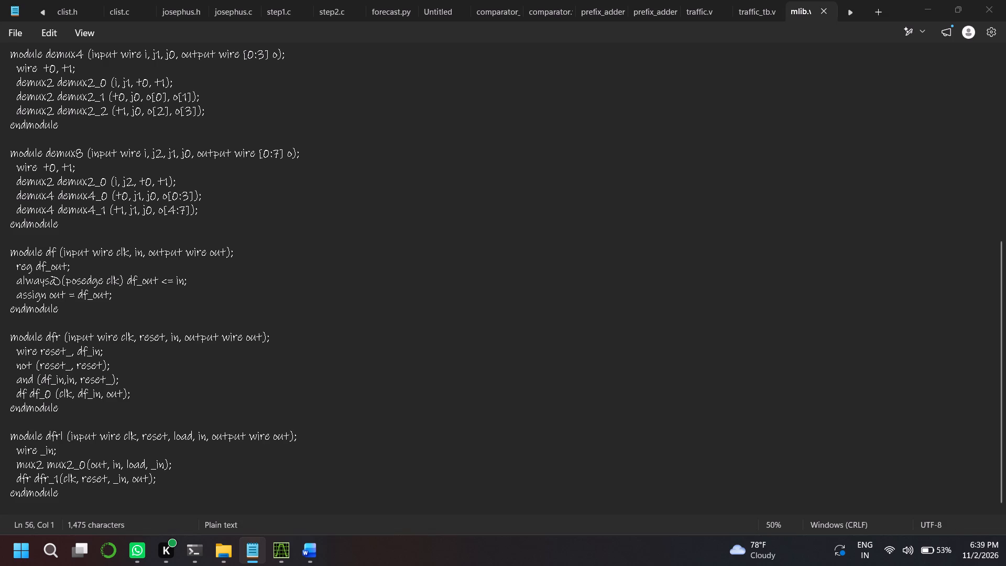
left_click_drag(2, 138, 337, 502)
Switch back to the Word document, paste the captured code on the second page, and add a new line below it.
left_click(314, 565)
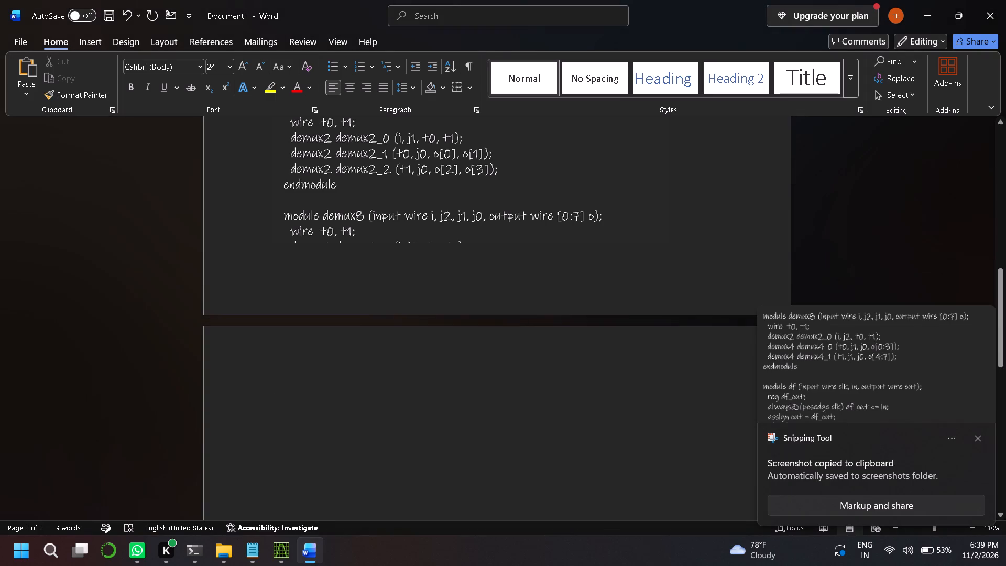
key("ctrl+v")
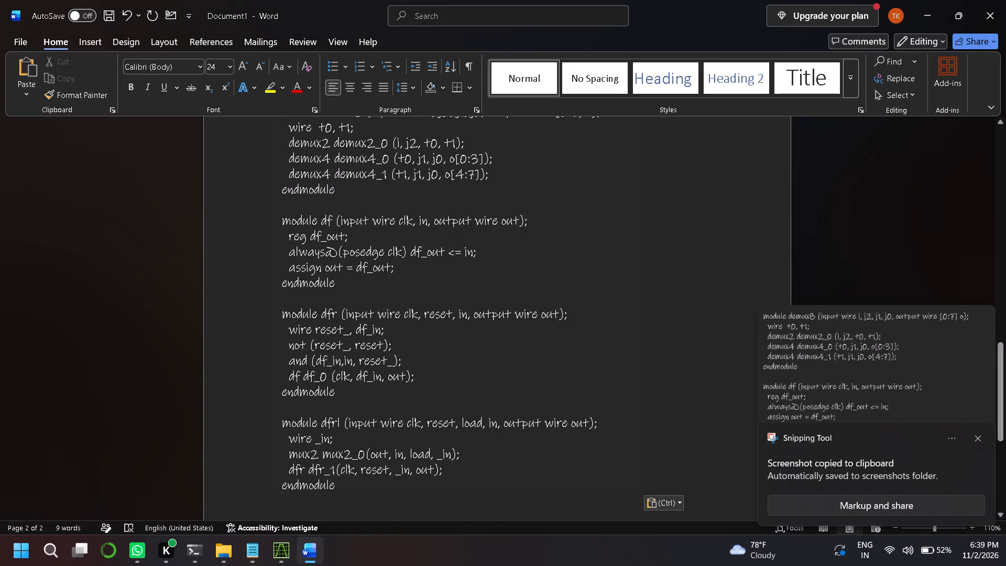
key("Return")
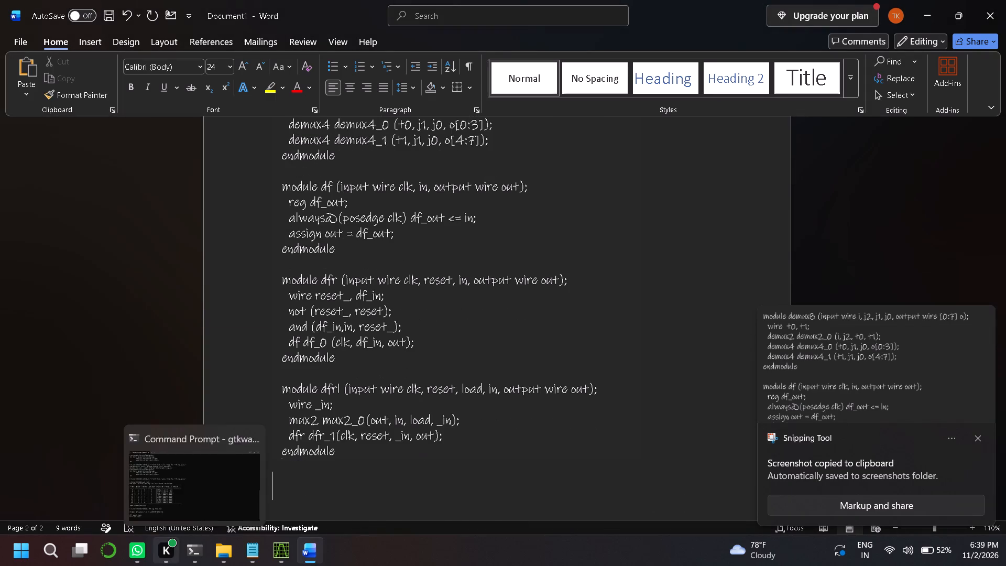
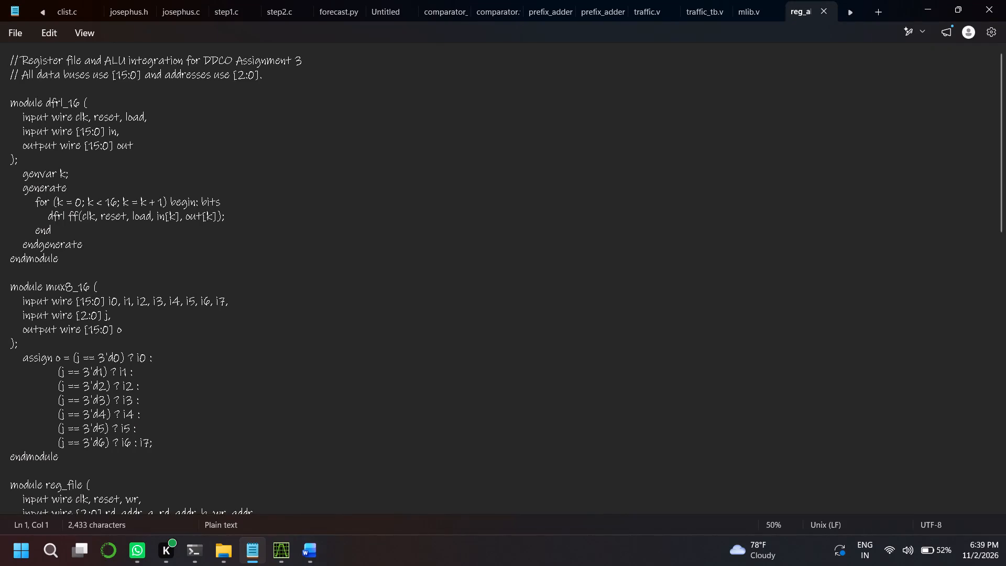
Delete the two opening comment lines and the blank lines above module dfrl_16 in the reg_alu file.
left_click_drag(272, 77, 9, 68)
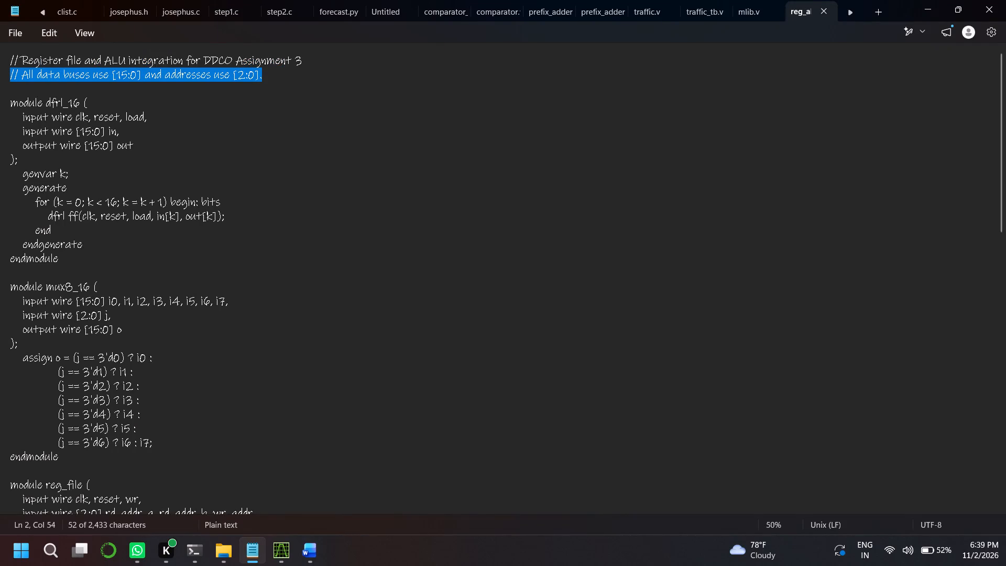
left_click_drag(9, 68, 4, 61)
key("BackSpace")
key("BackSpace")
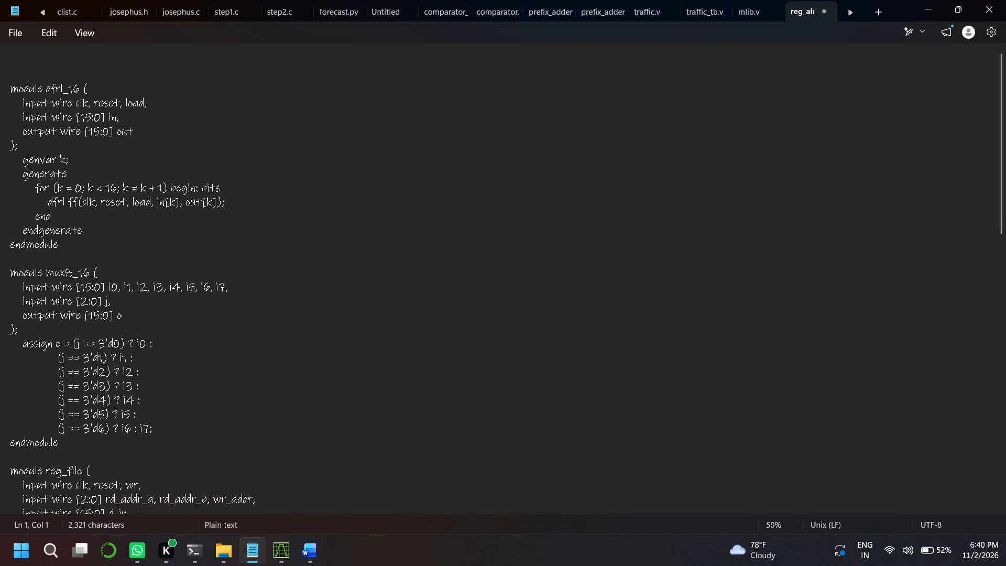
scroll(131, 155, "down", 4)
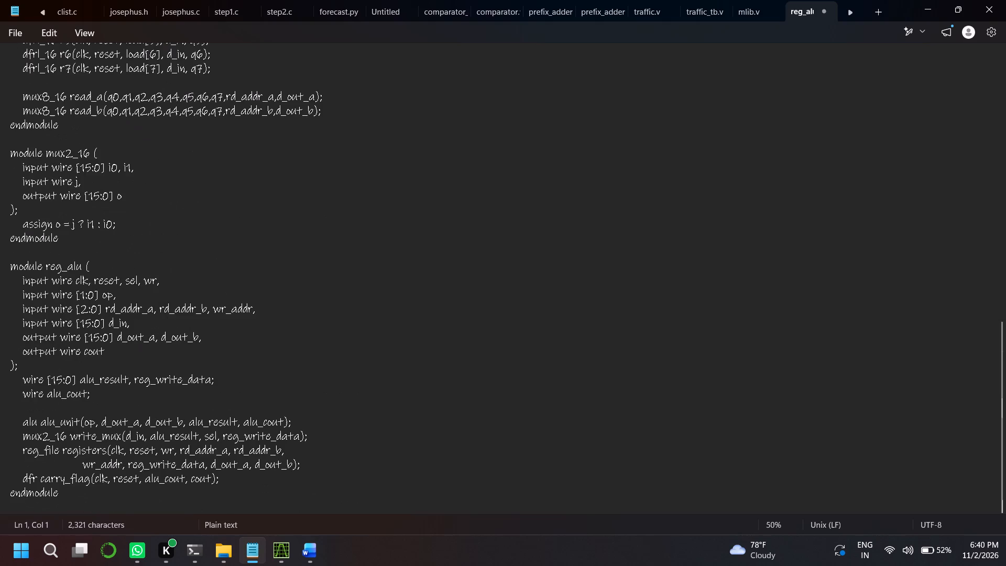
scroll(131, 155, "down", 1)
scroll(131, 155, "up", 7)
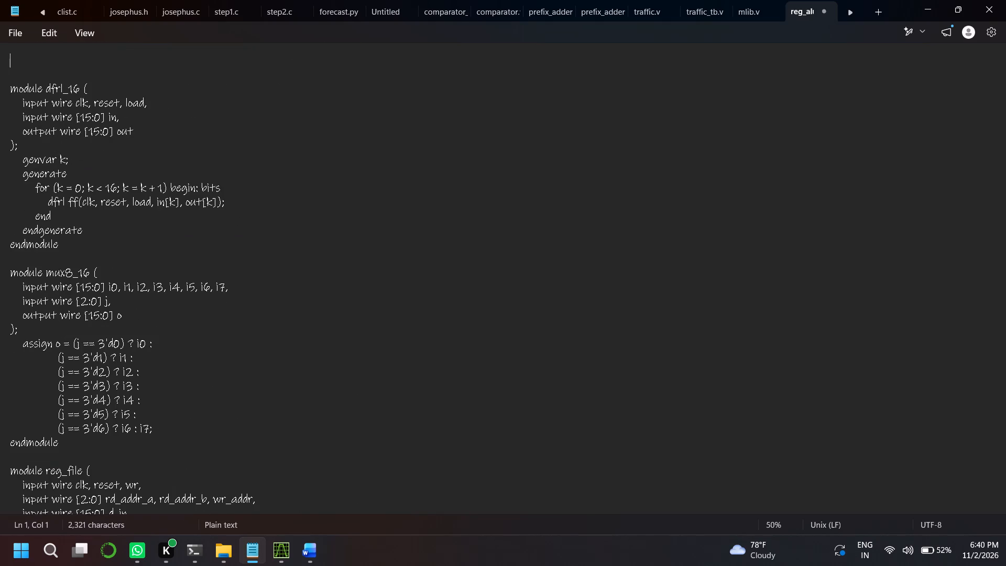
left_click(10, 89)
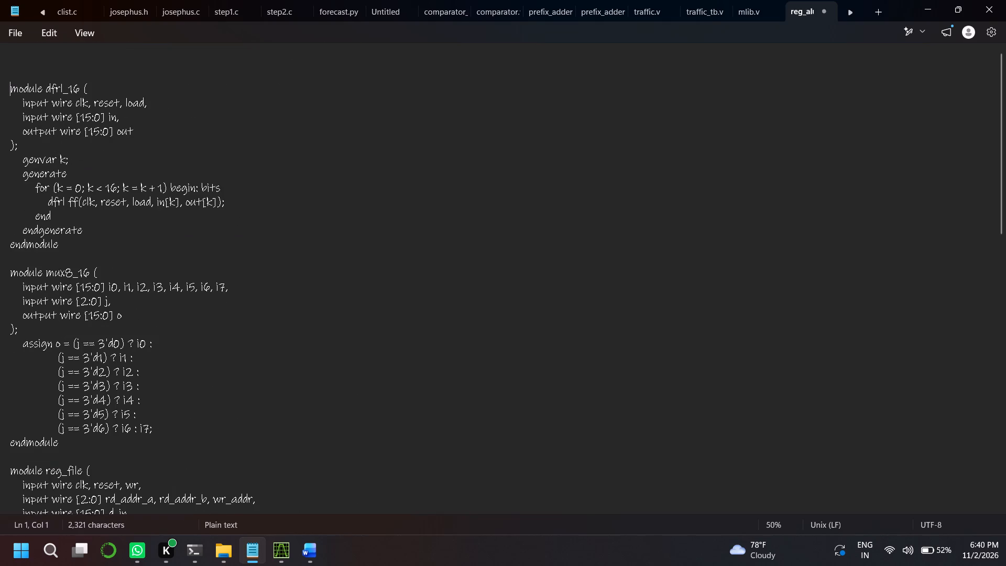
key("BackSpace")
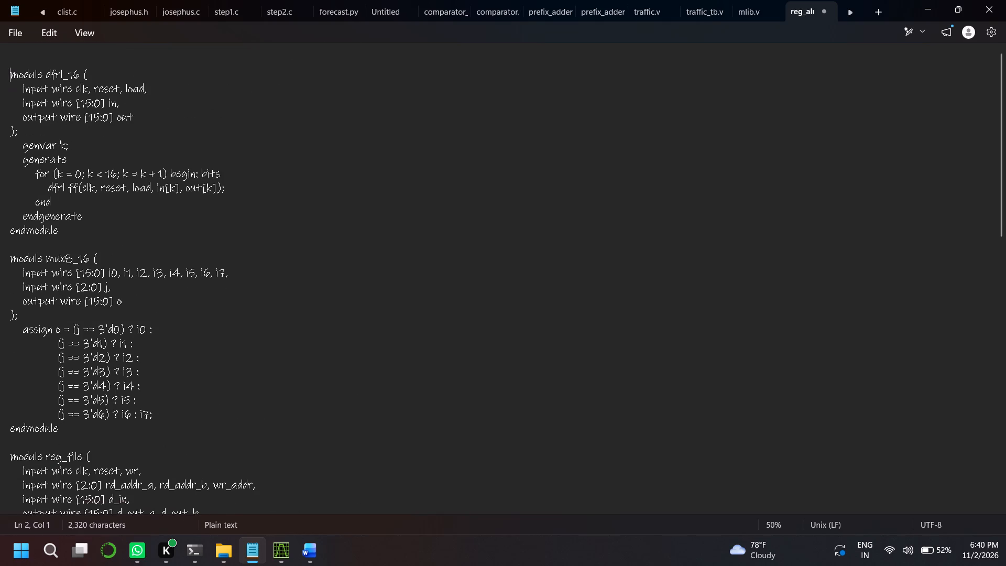
key("BackSpace")
Zoom the reg_alu code out to 40% and capture a screenshot from module dfrl_16 down to the dfrl_16 r1 line in reg_file.
scroll(229, 303, "down", 3)
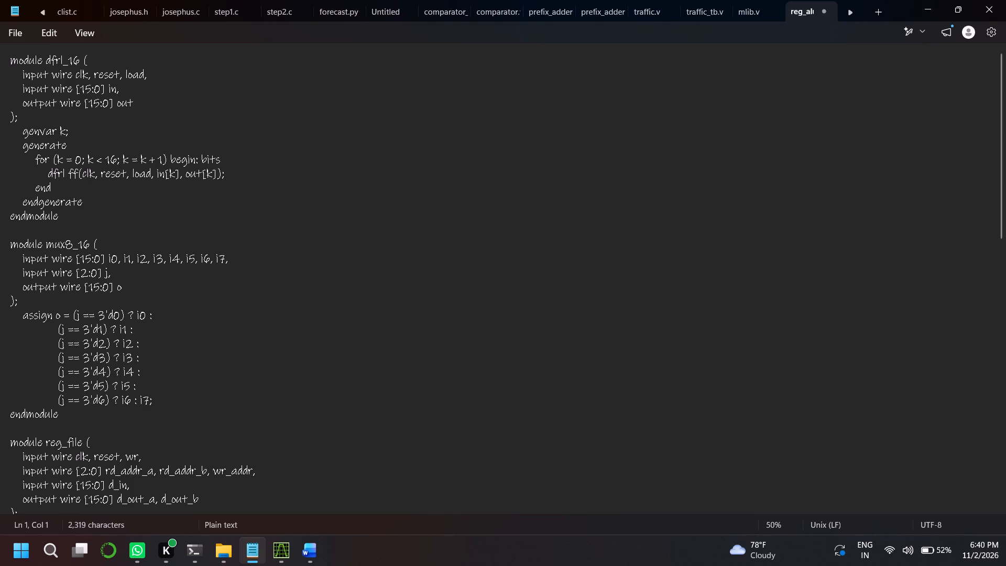
scroll(229, 303, "down", 5)
scroll(229, 303, "up", 4)
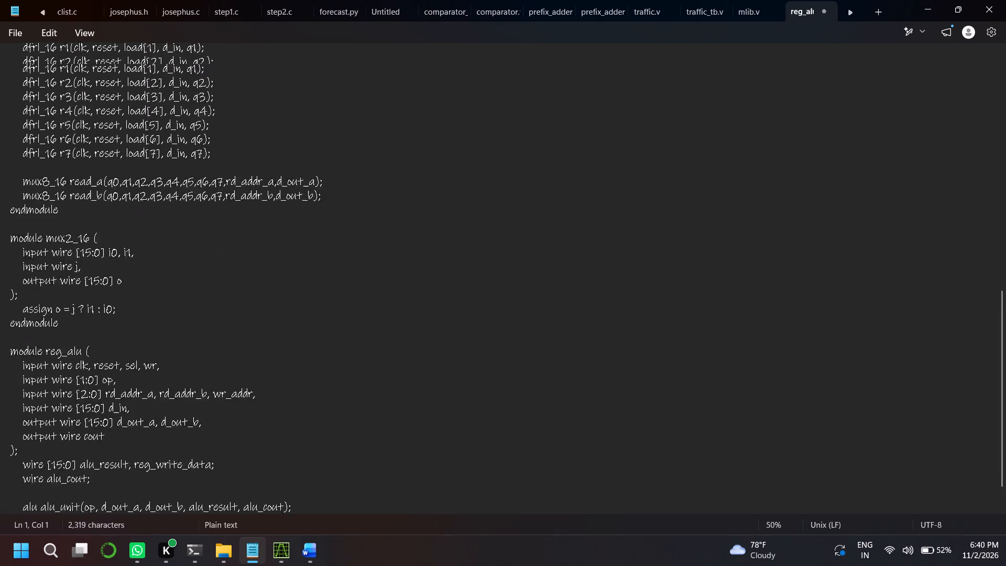
scroll(229, 303, "up", 3)
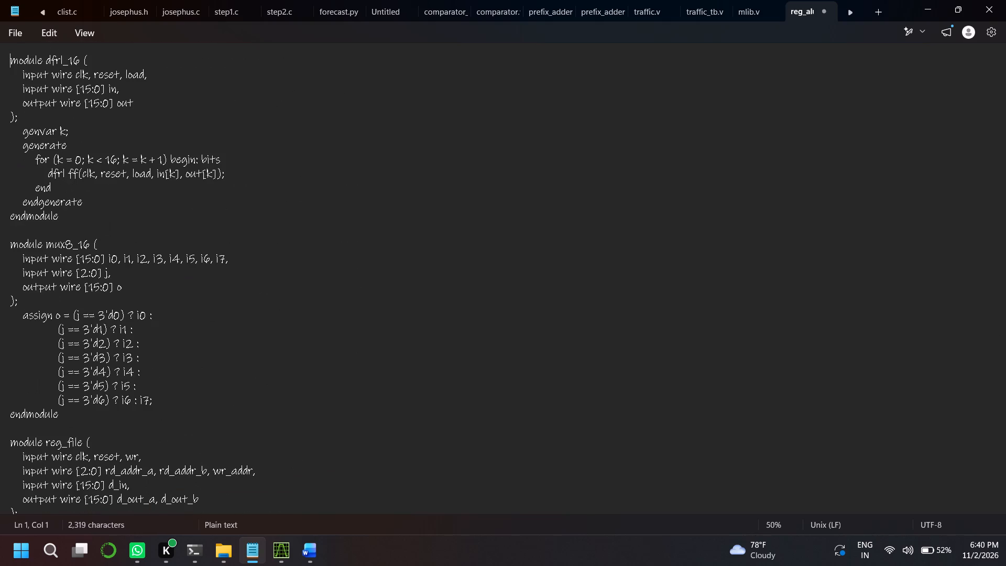
scroll(229, 303, "down", 1, "ctrl")
scroll(221, 366, "down", 3)
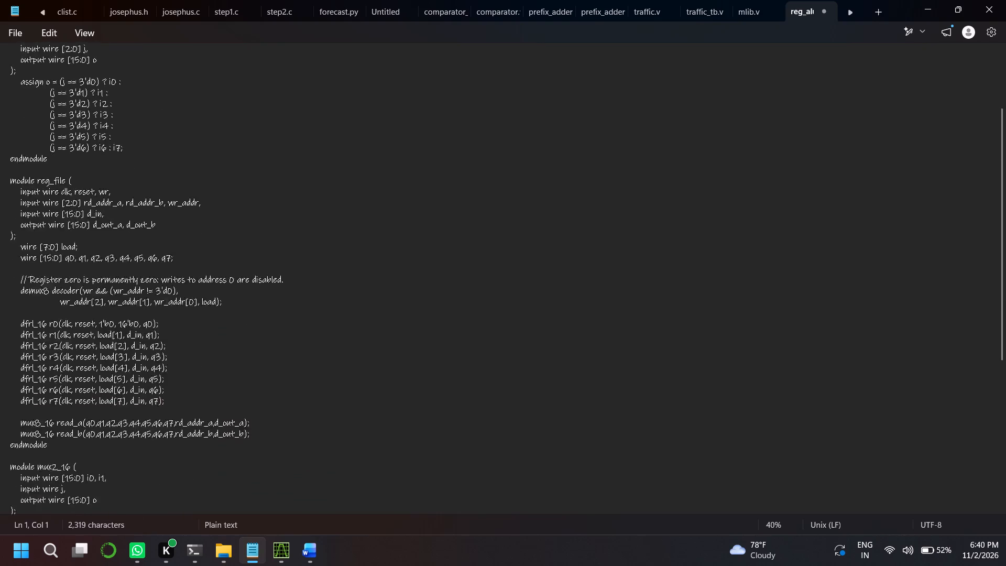
scroll(221, 366, "down", 3)
scroll(221, 366, "up", 6)
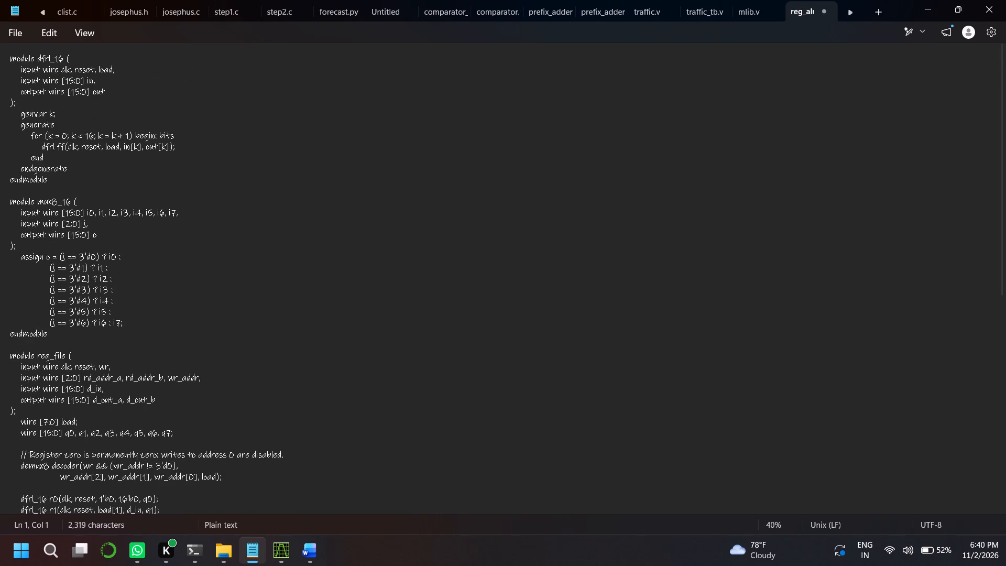
key("shift+super+s")
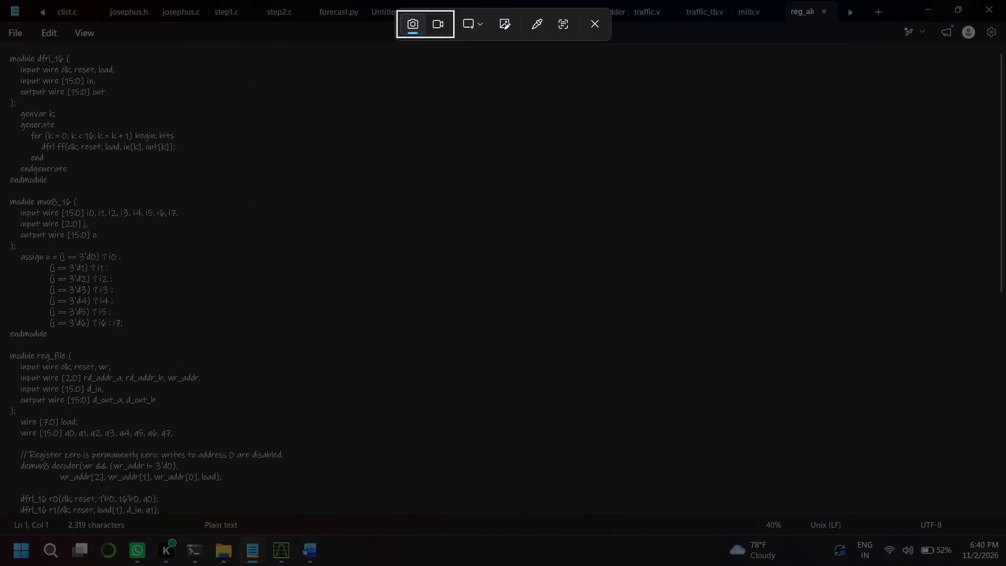
left_click_drag(1, 45, 404, 339)
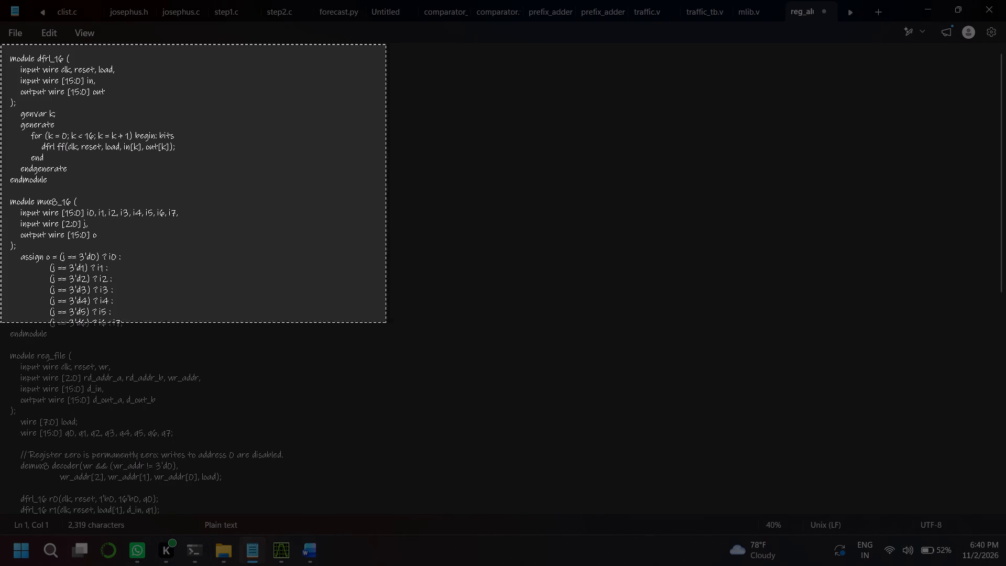
left_click_drag(404, 339, 333, 517)
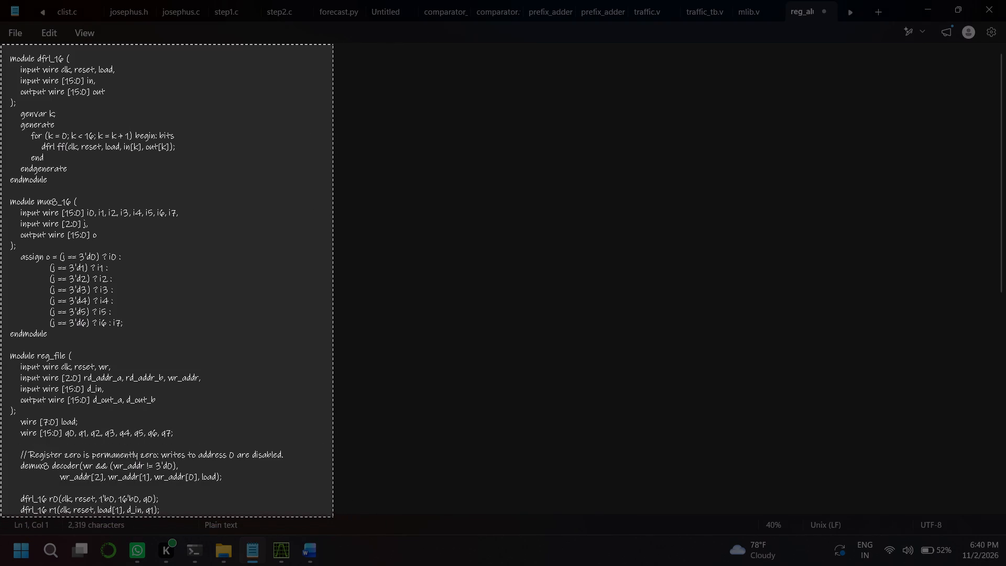
left_click_drag(333, 517, 331, 515)
Switch to the Word document and start the next heading with "2)" on the empty line below the mlib.v screenshot.
left_click(312, 549)
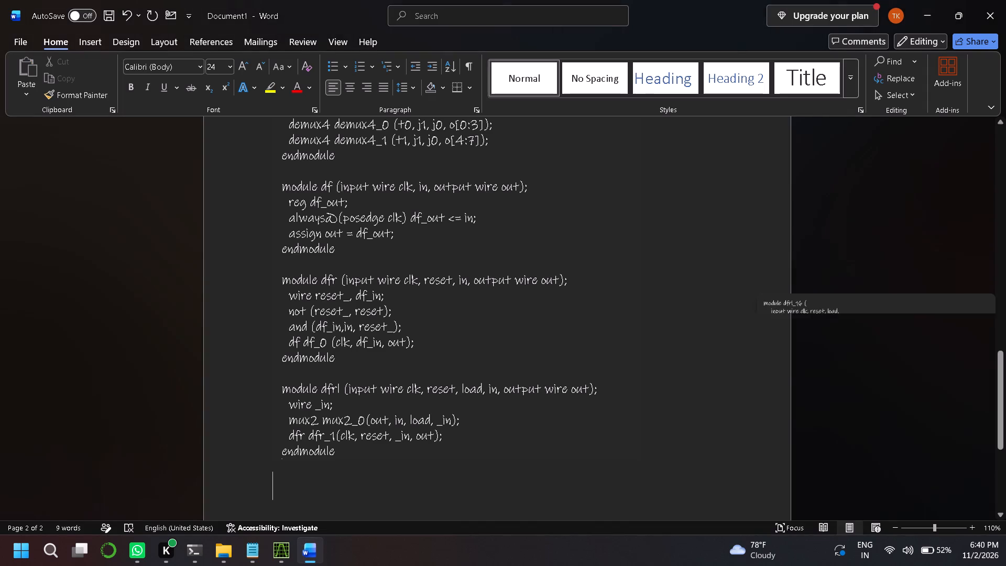
key("2")
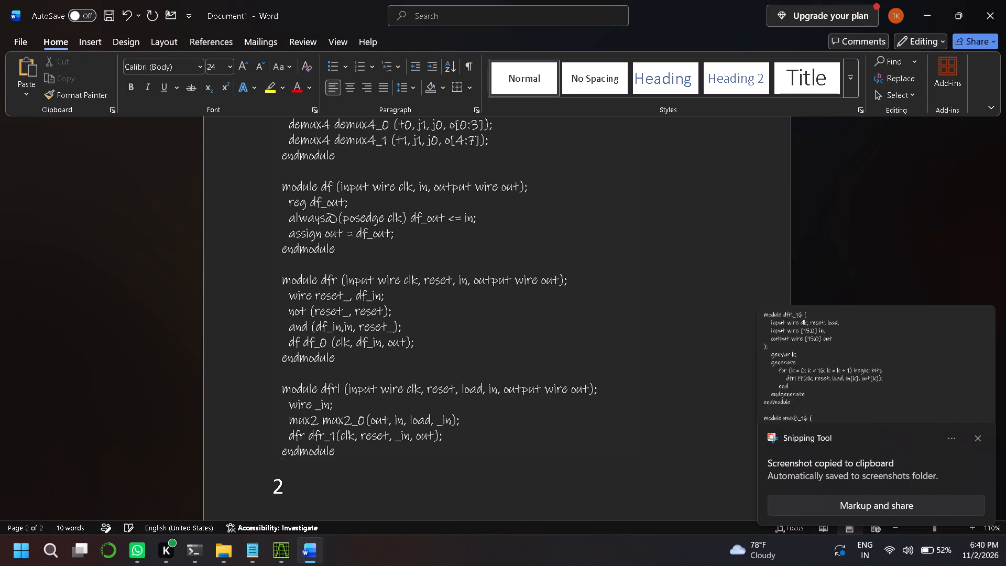
key("shift+parenright")
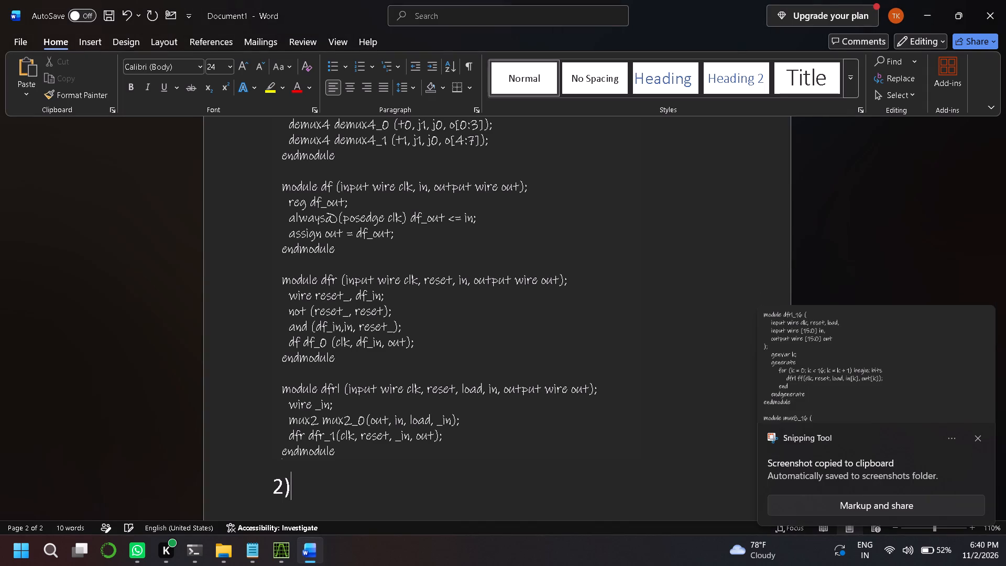
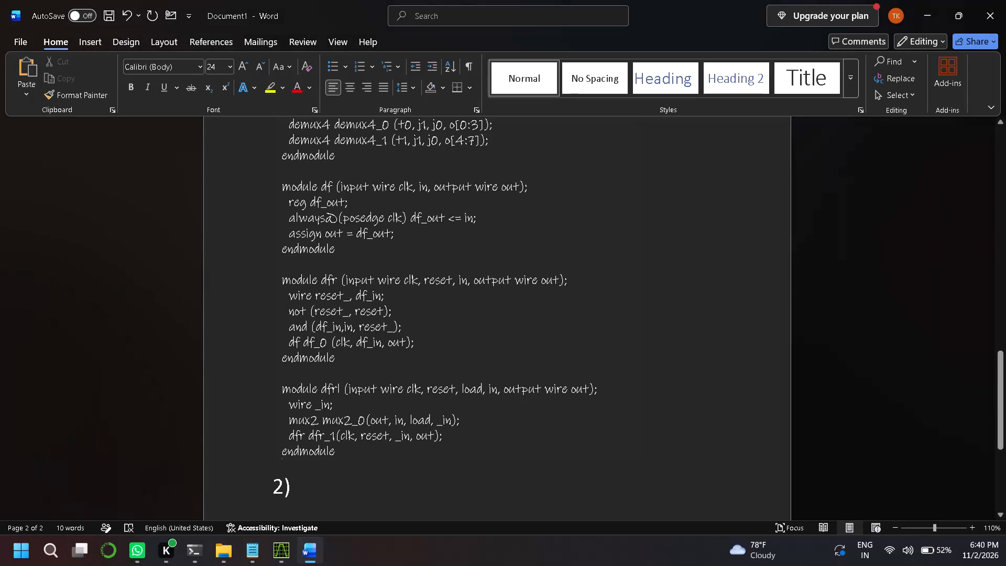
Complete the second heading as "2)reg_alu.v" and paste the captured code screenshot below it, followed by a new line.
type("reg")
type("_alu.v")
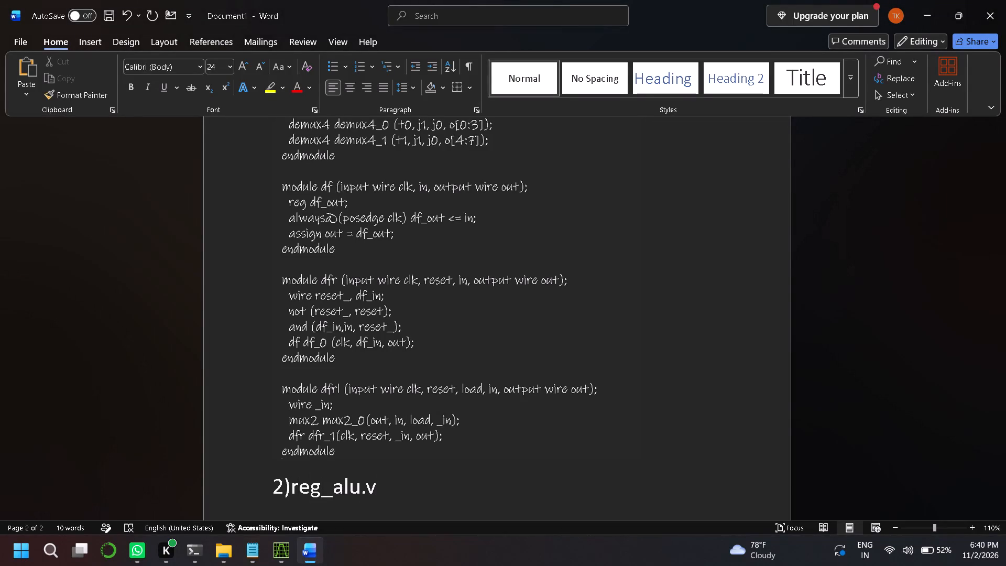
key("Return")
key("ctrl+v")
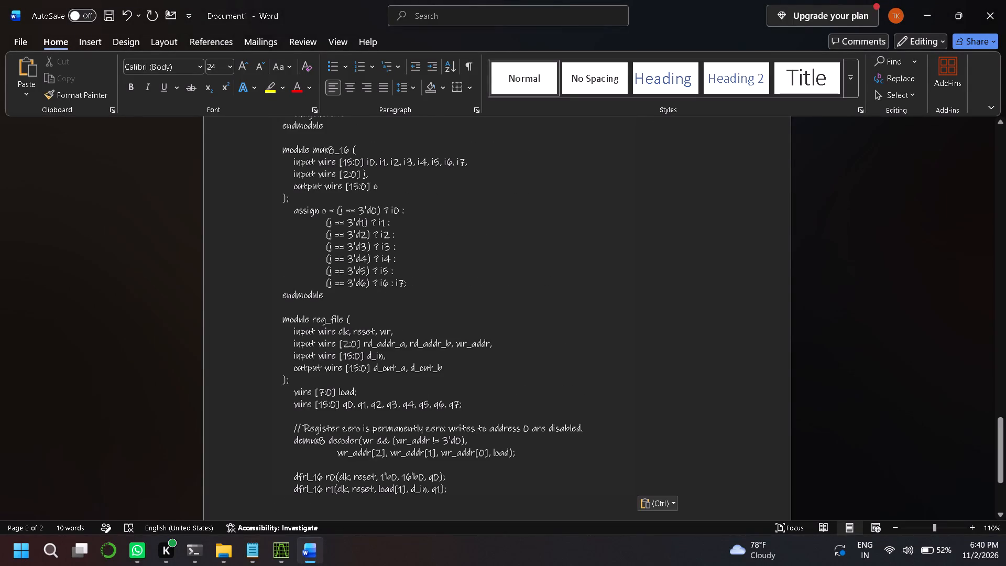
key("Return")
Switch to Notepad and capture a screenshot of the remaining reg_alu code, from the wr_addr[2] decoder line down to the final endmodule.
left_click(255, 547)
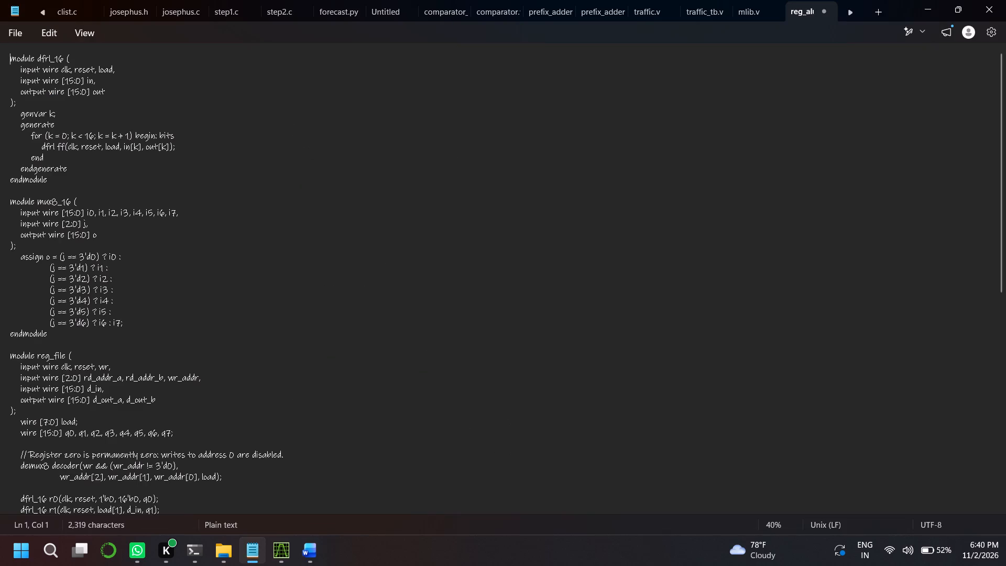
scroll(324, 439, "down", 3)
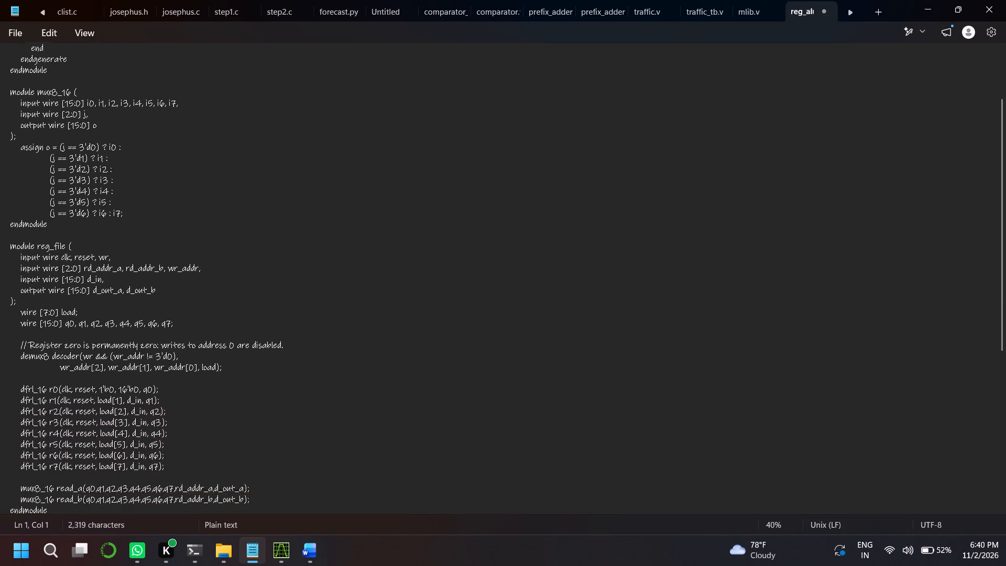
scroll(324, 439, "down", 3)
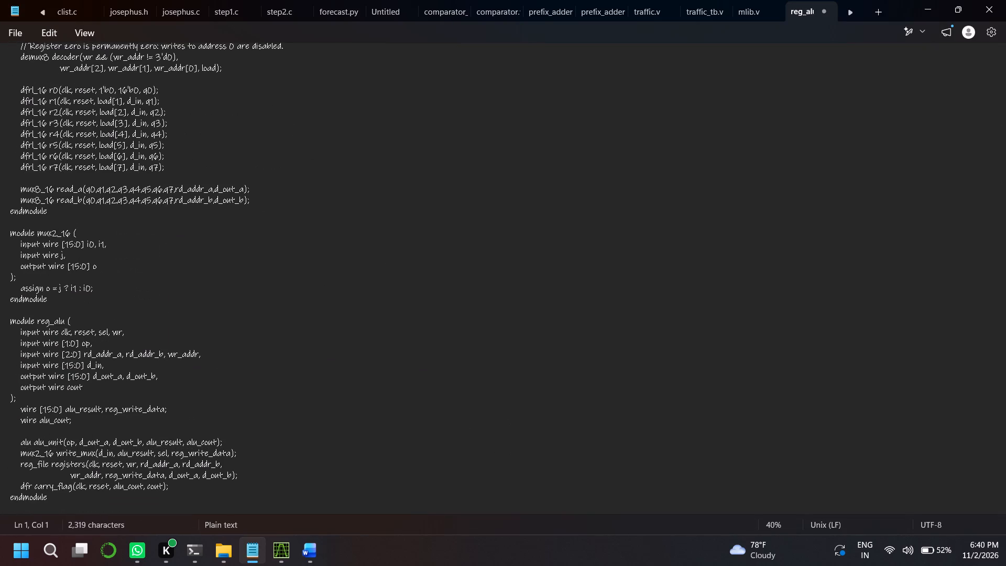
key("shift+super+s")
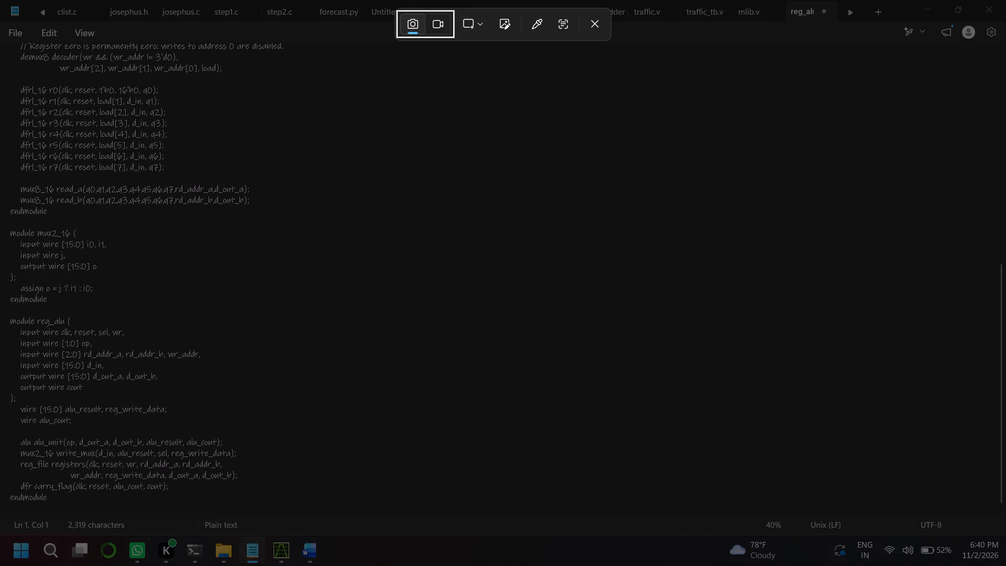
left_click_drag(0, 61, 284, 462)
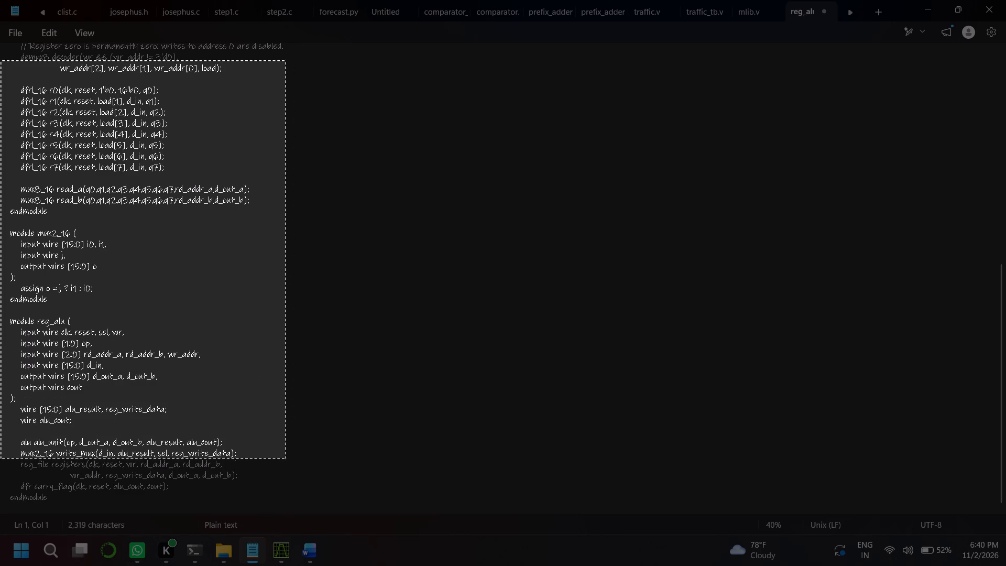
left_click_drag(284, 462, 292, 507)
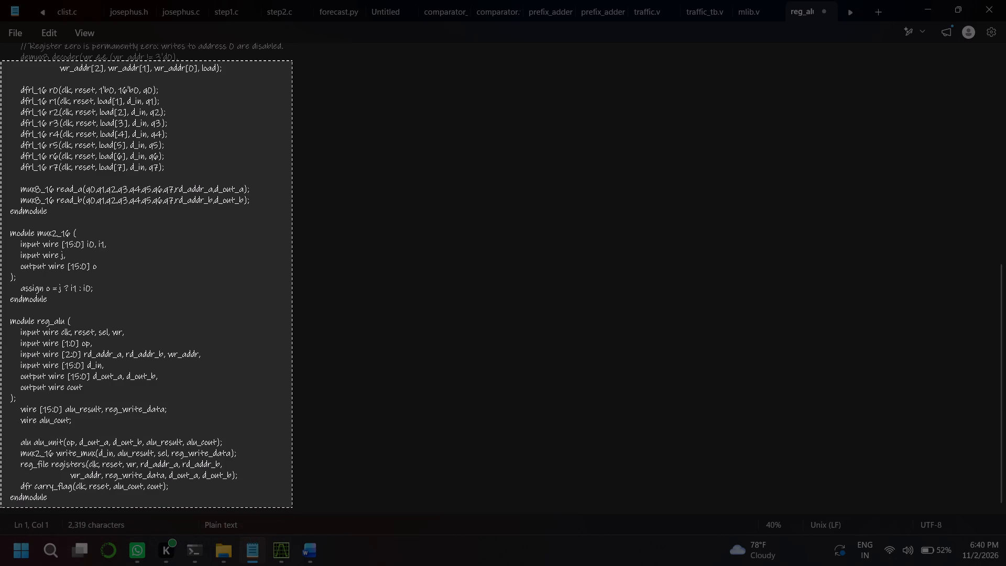
left_click_drag(292, 507, 292, 509)
Switch to Word and paste the second reg_alu screenshot below the first one, followed by a new line.
left_click(312, 556)
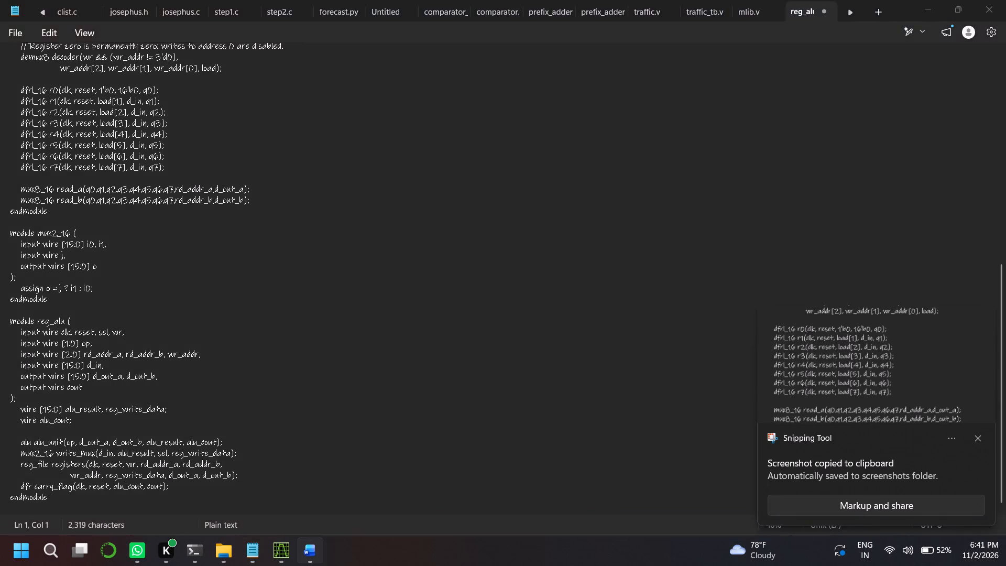
key("ctrl+v")
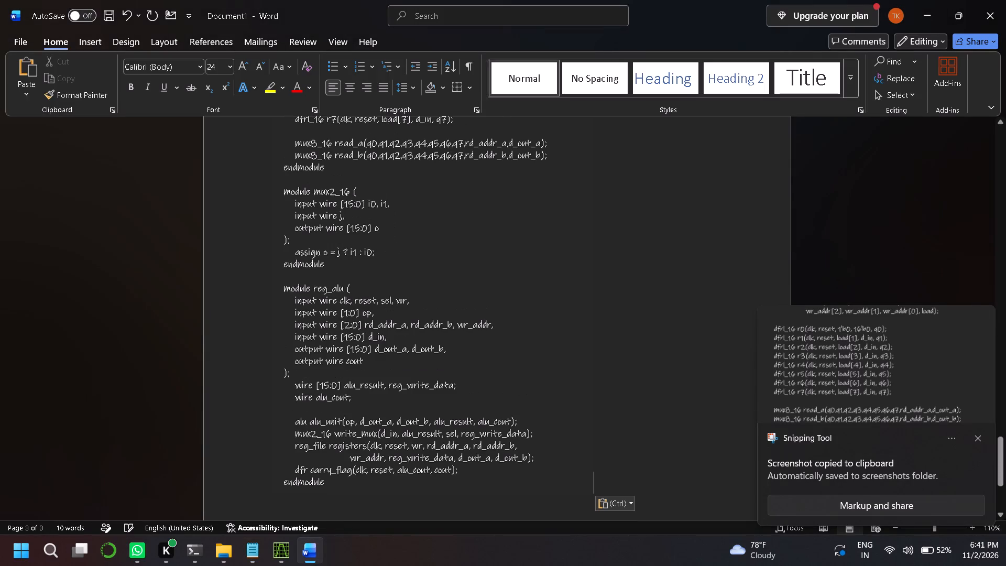
key("Return")
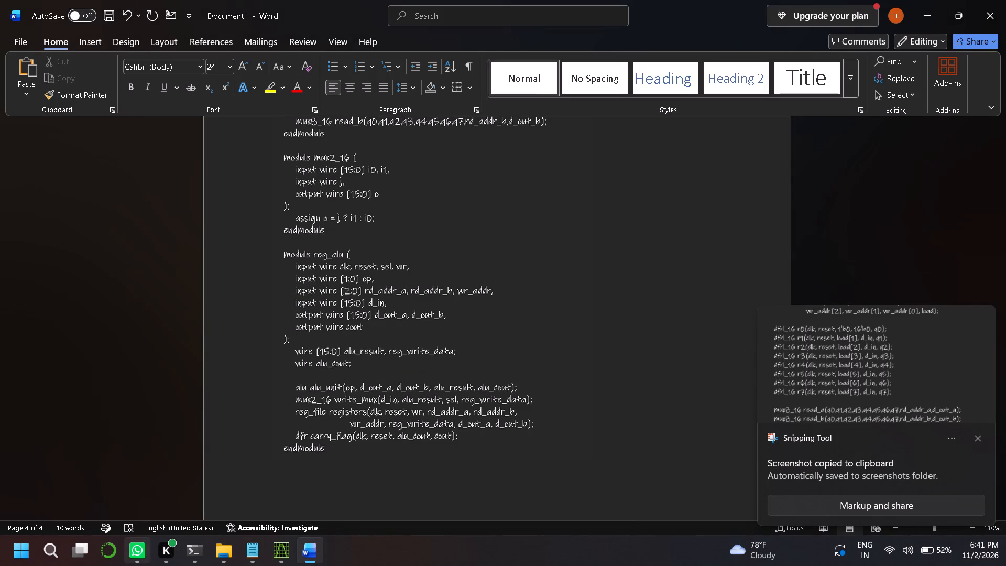
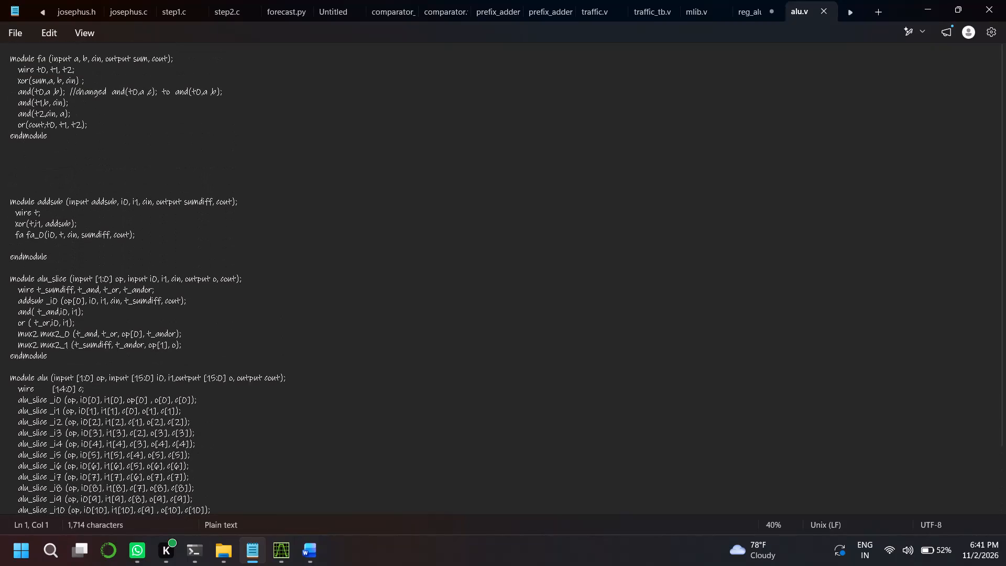
Delete the blank lines between the fa module's endmodule and the addsub module in alu.v.
scroll(351, 300, "down", 2, "ctrl")
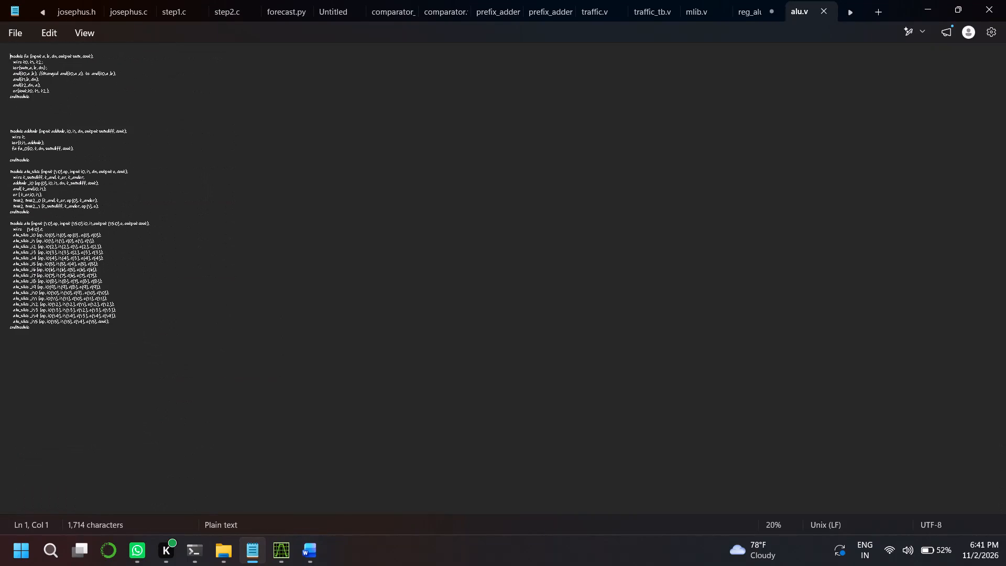
scroll(351, 300, "up", 2, "ctrl")
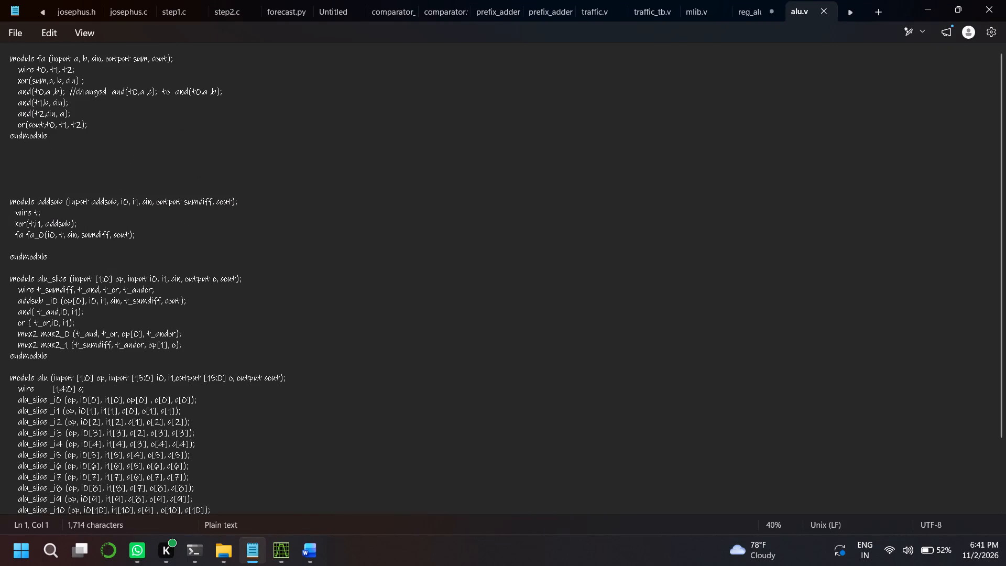
left_click(13, 190)
key("BackSpace")
key("BackSpace")
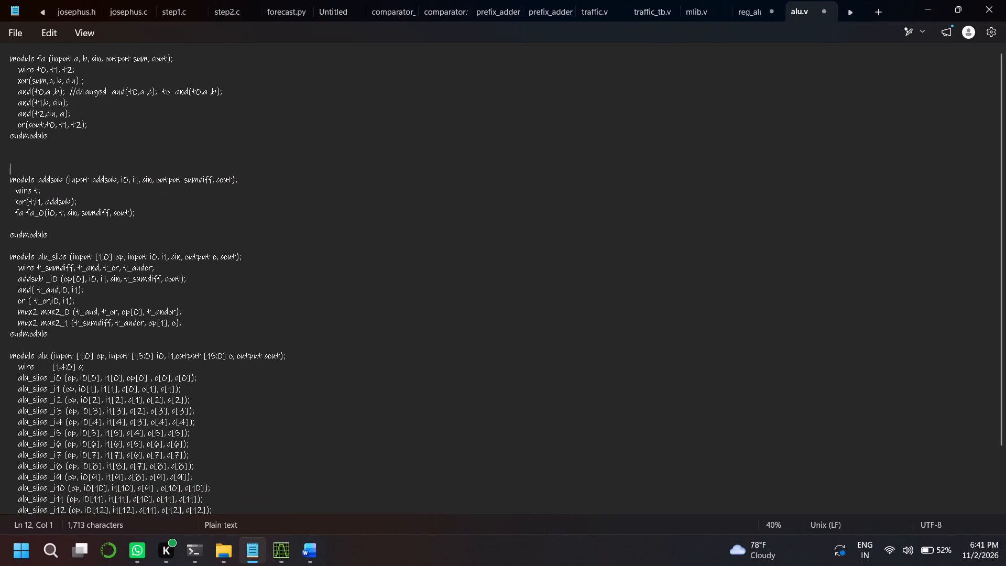
key("BackSpace")
key("BackSpace")
key("BackSpace")
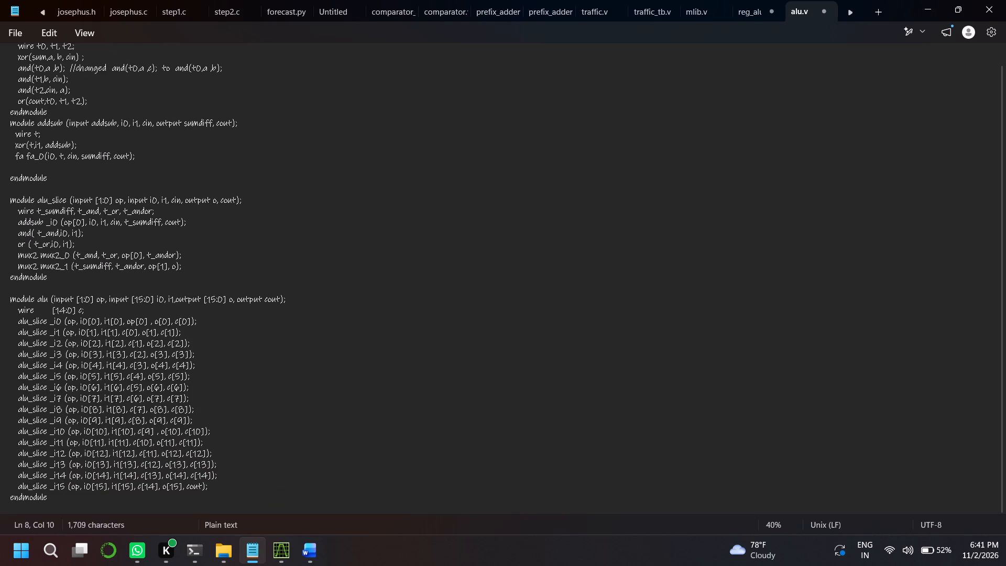
Capture a screenshot of the whole alu.v code, from the fa module line down to the final endmodule.
scroll(86, 300, "up", 1)
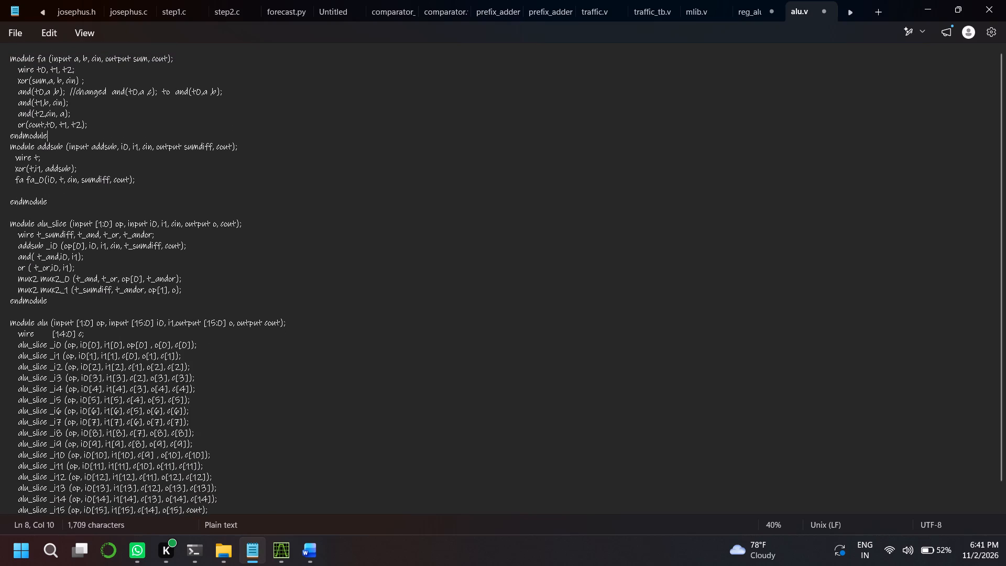
scroll(178, 234, "down", 2)
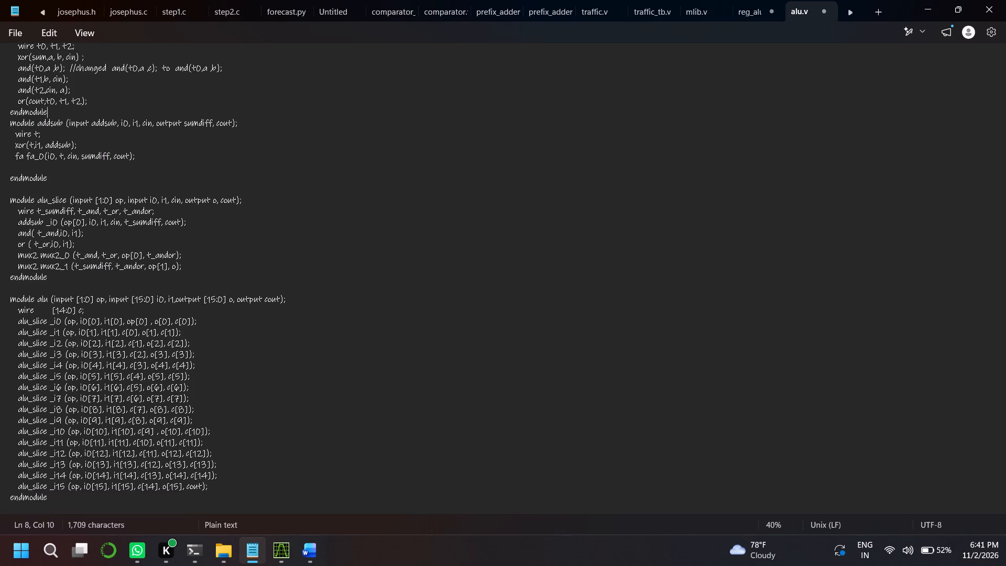
scroll(178, 234, "down", 1)
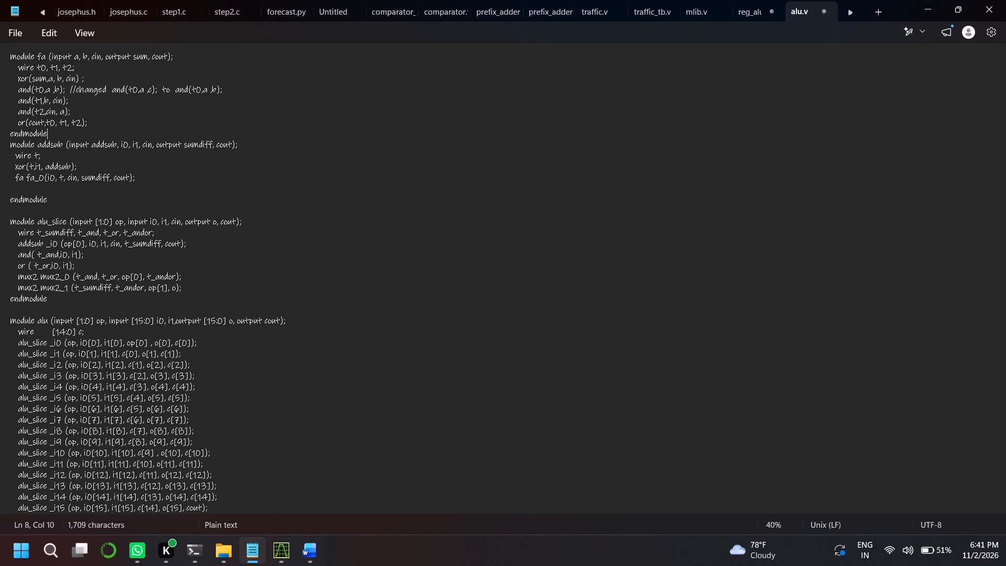
scroll(178, 234, "down", 1)
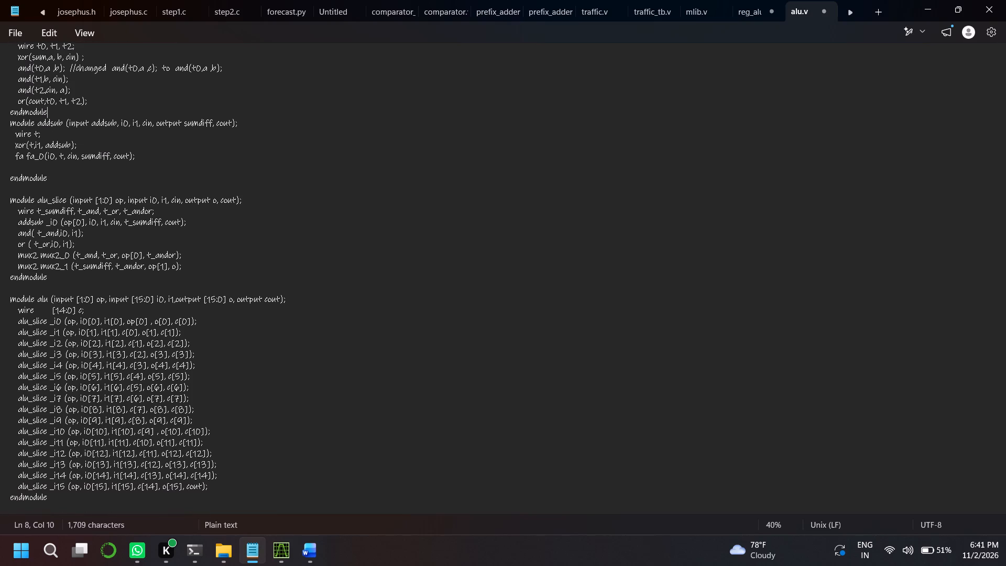
left_click_drag(1001, 170, 1000, 159)
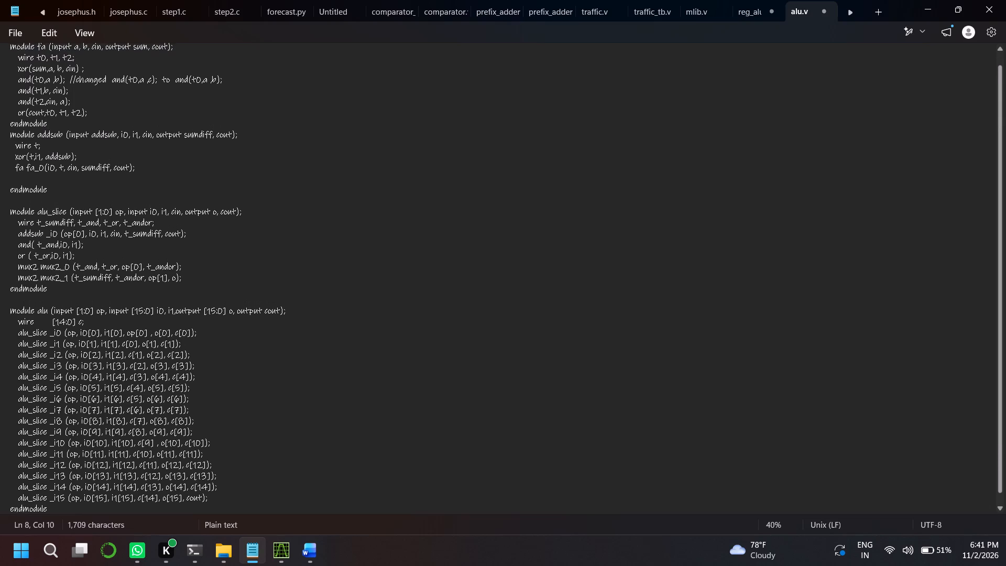
left_click_drag(1000, 159, 1000, 159)
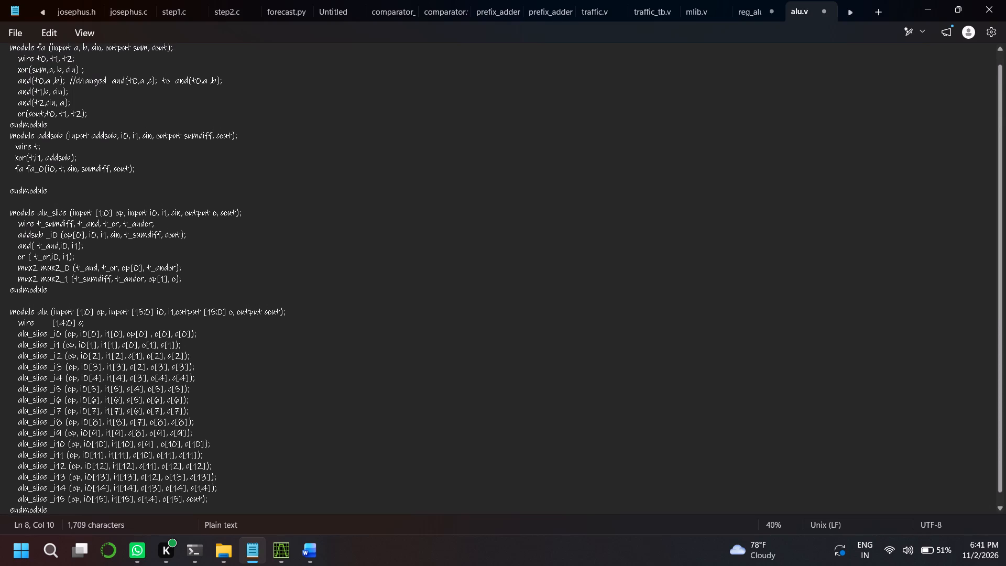
left_click_drag(1000, 159, 1000, 160)
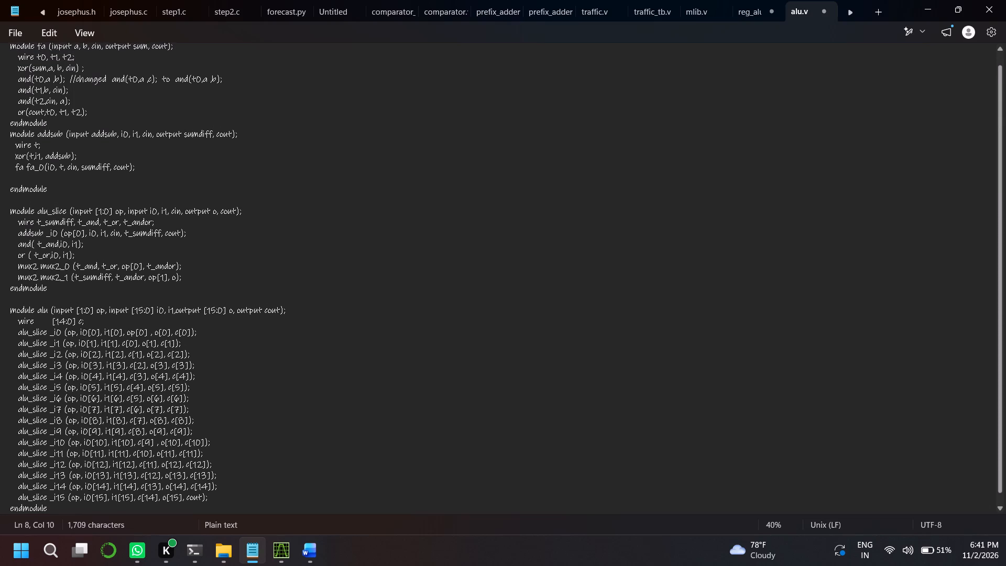
left_click_drag(1000, 160, 1000, 154)
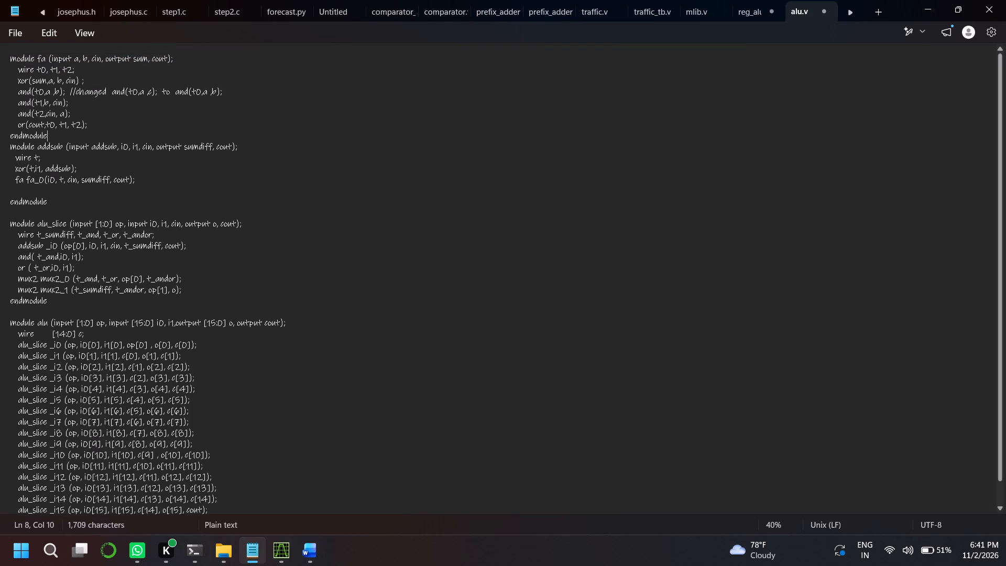
left_click_drag(999, 182, 1000, 188)
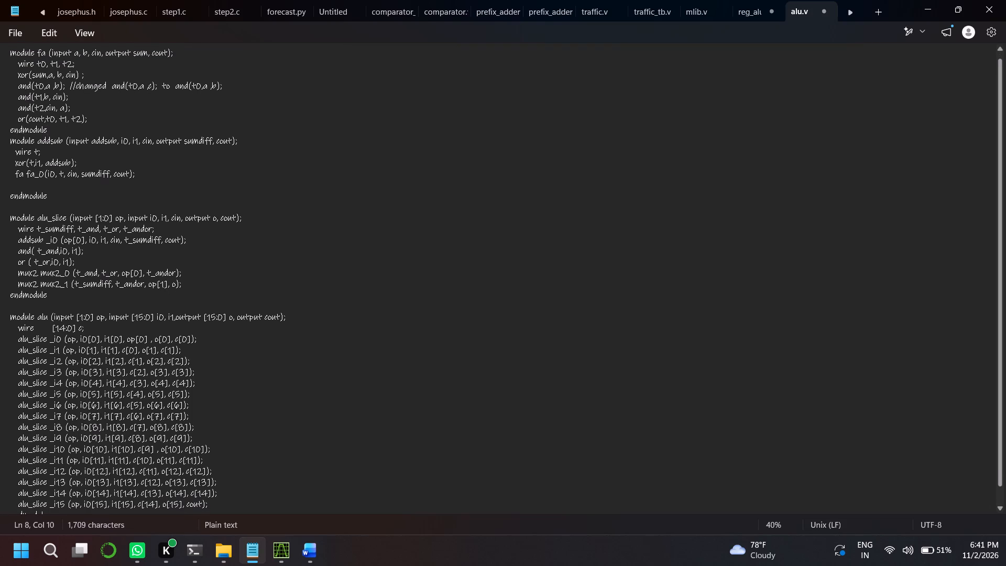
left_click_drag(1000, 188, 1001, 191)
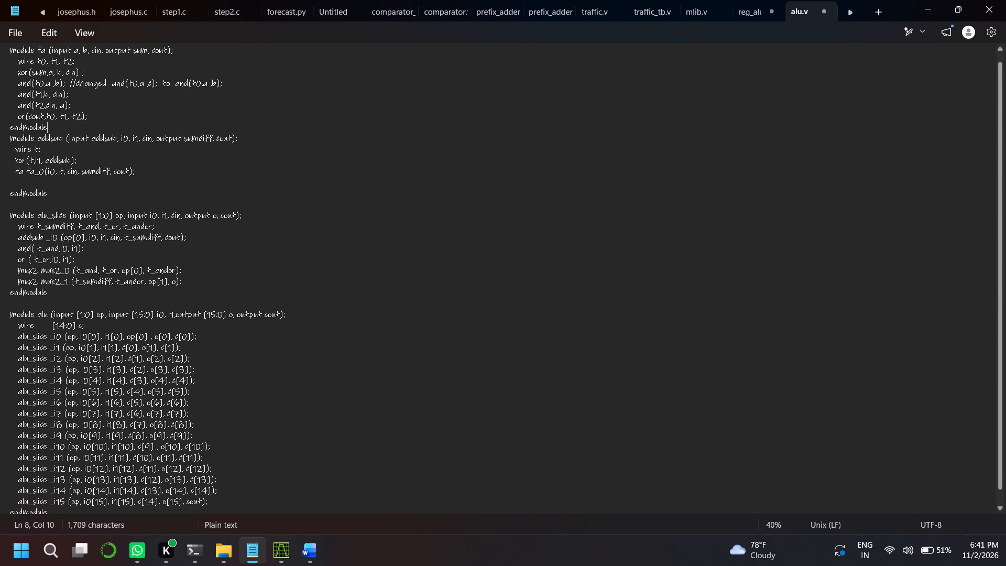
left_click_drag(1001, 191, 1001, 192)
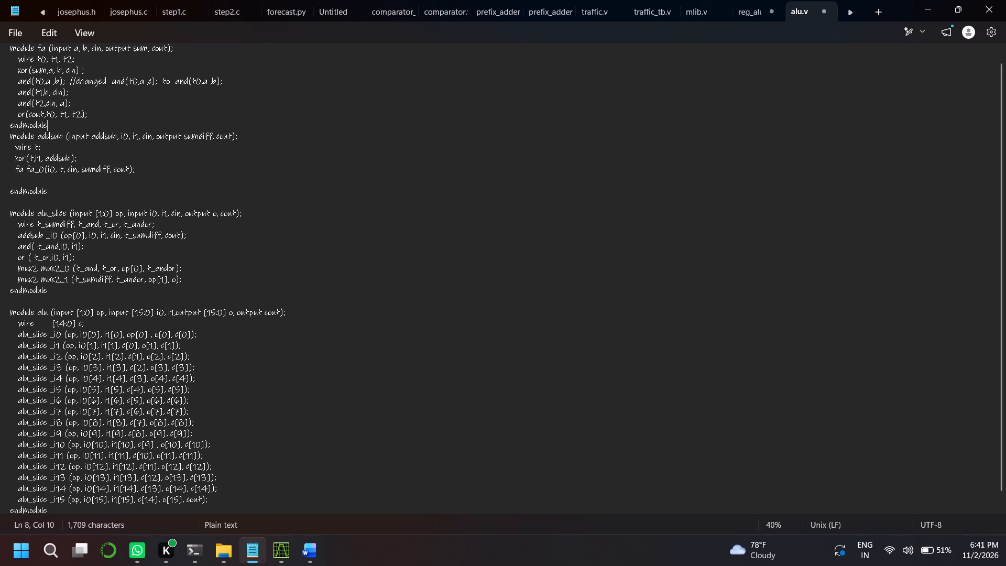
key("shift+super+s")
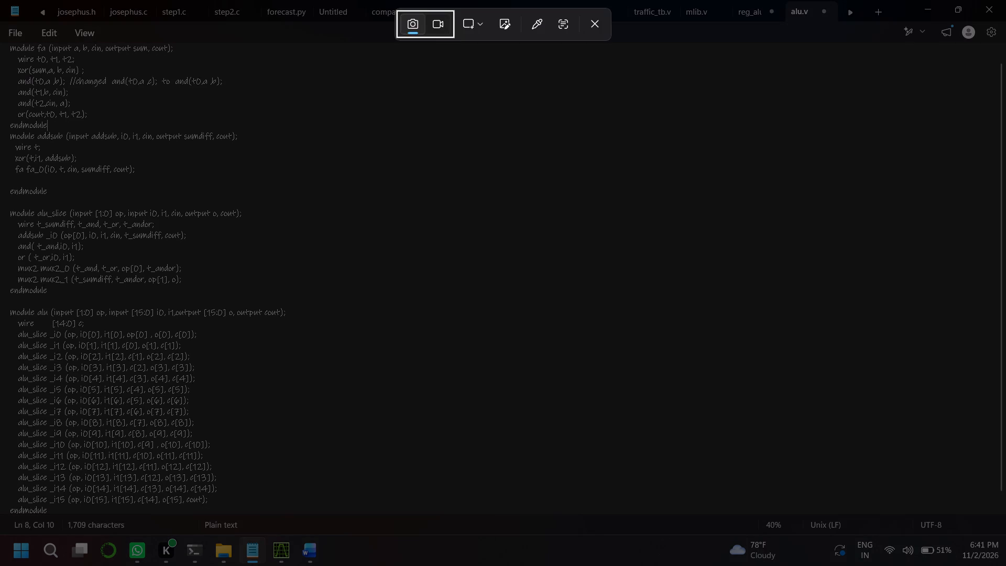
left_click_drag(0, 39, 285, 519)
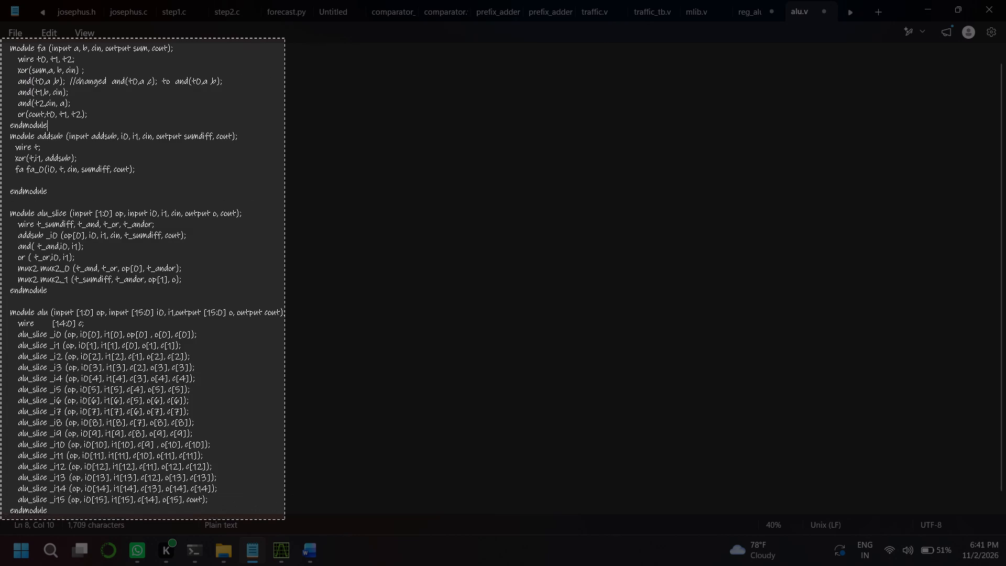
left_click_drag(285, 519, 284, 516)
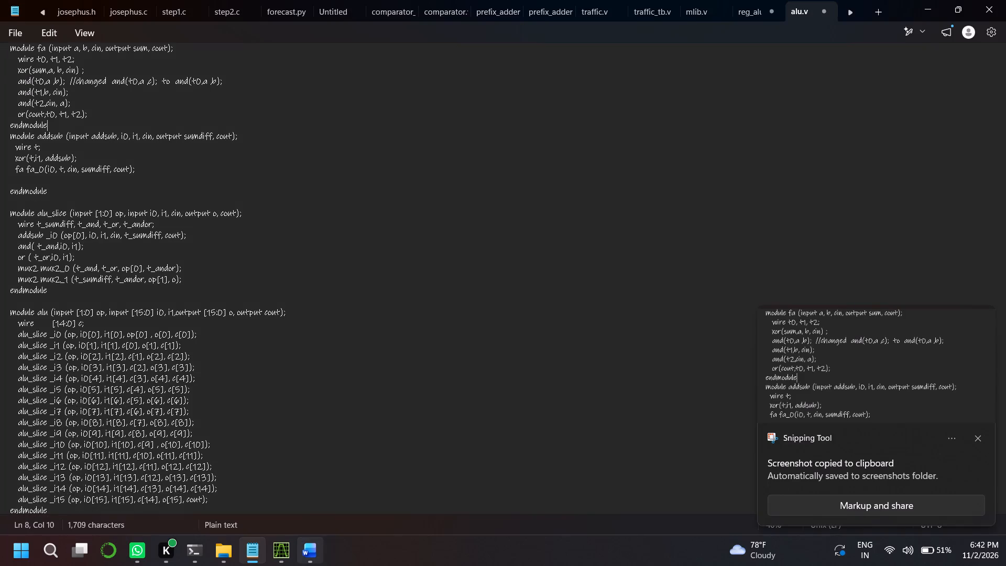
Switch to Word, add the unnumbered heading "alu.v" below the reg_alu screenshots, and paste the captured code under it, followed by a new line.
left_click(309, 556)
key("3")
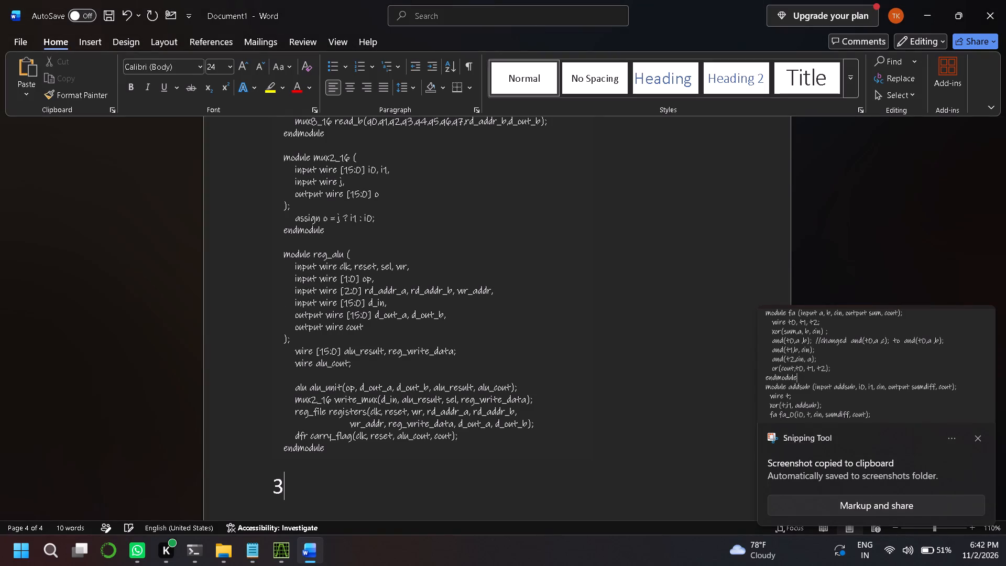
key("shift+parenright")
key("BackSpace")
key("BackSpace")
type("alu")
type(".v")
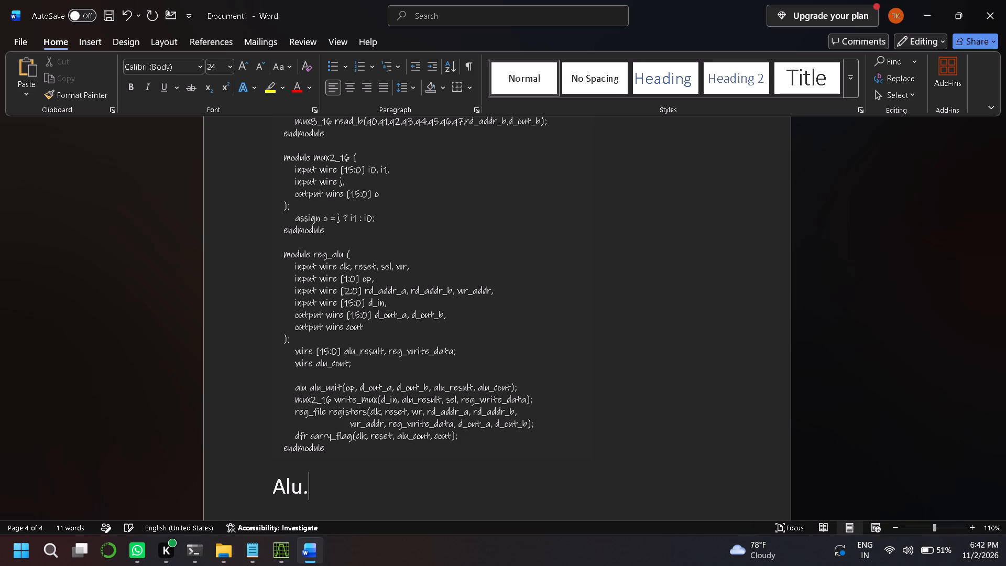
key("Return")
key("ctrl+v")
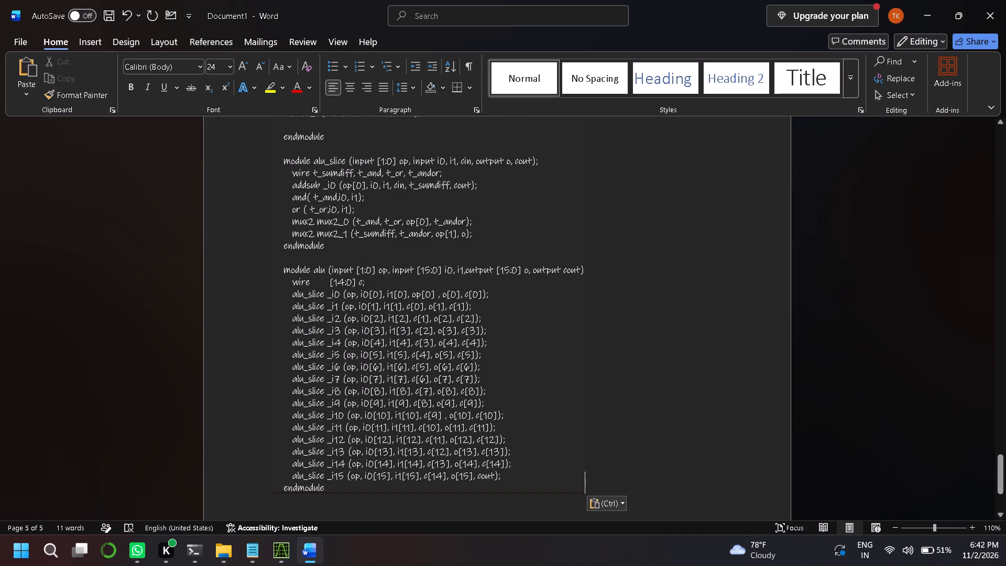
key("Return")
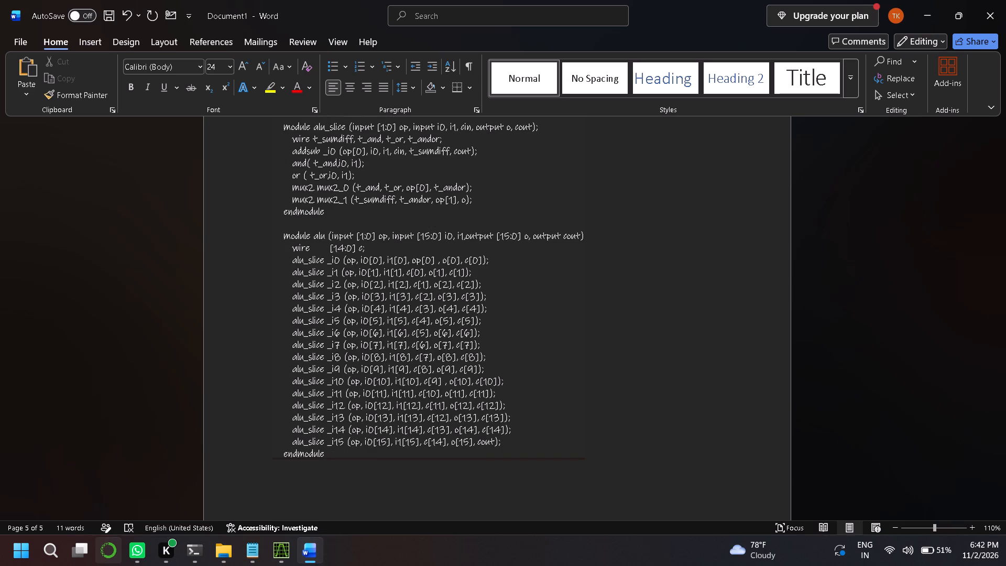
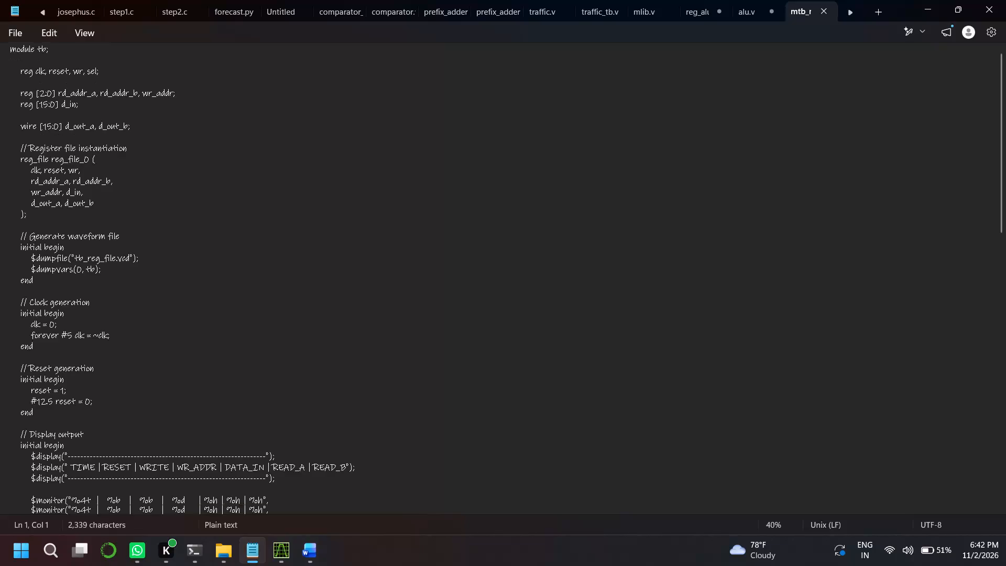
Capture a screenshot of the first part of the testbench code, from the module tb line down to the $monitor statement.
scroll(392, 300, "down", 3)
scroll(392, 300, "up", 4)
scroll(392, 300, "down", 2)
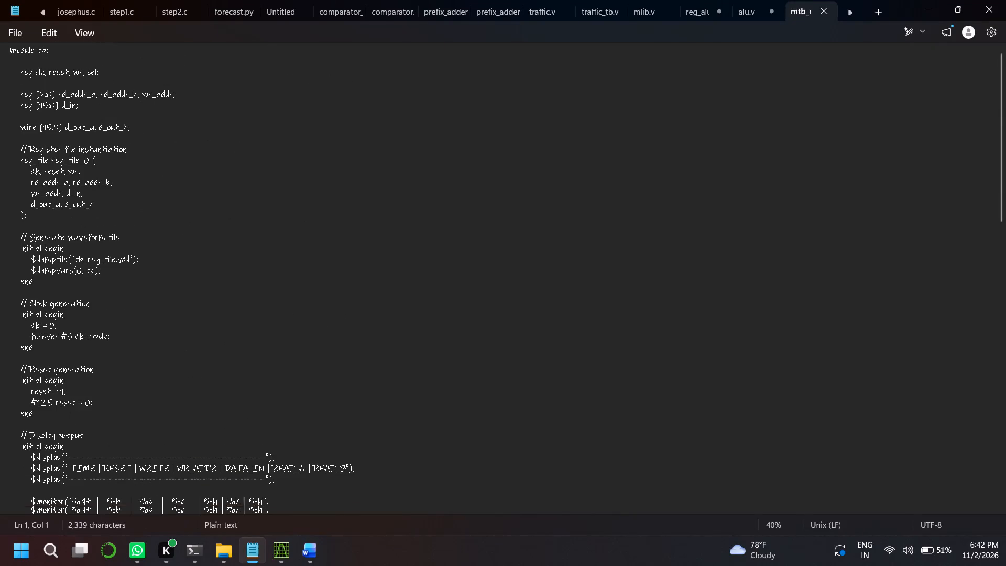
scroll(392, 300, "down", 6)
scroll(392, 300, "up", 7)
scroll(392, 300, "down", 1)
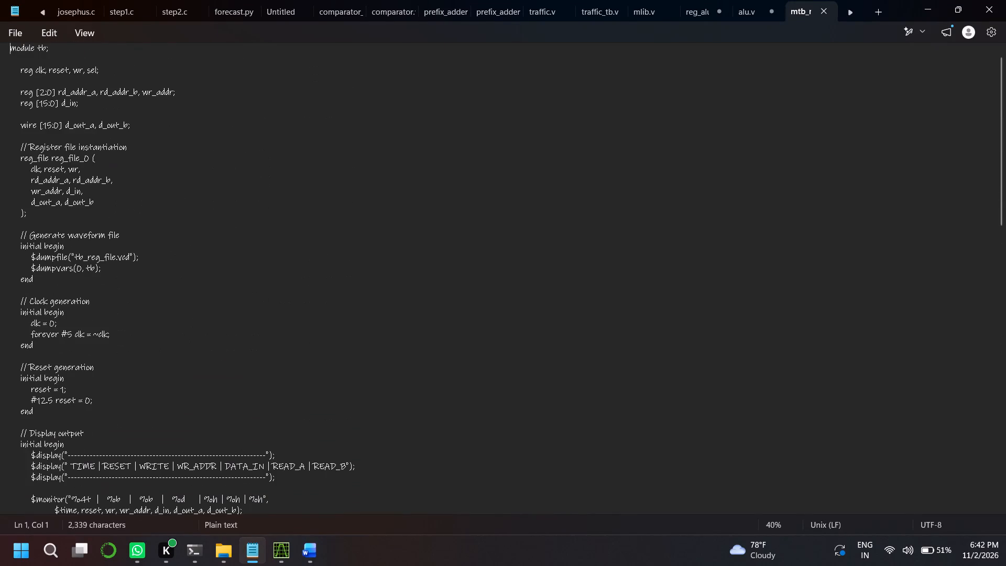
scroll(392, 300, "down", 1)
scroll(392, 300, "up", 1)
key("shift+super+s")
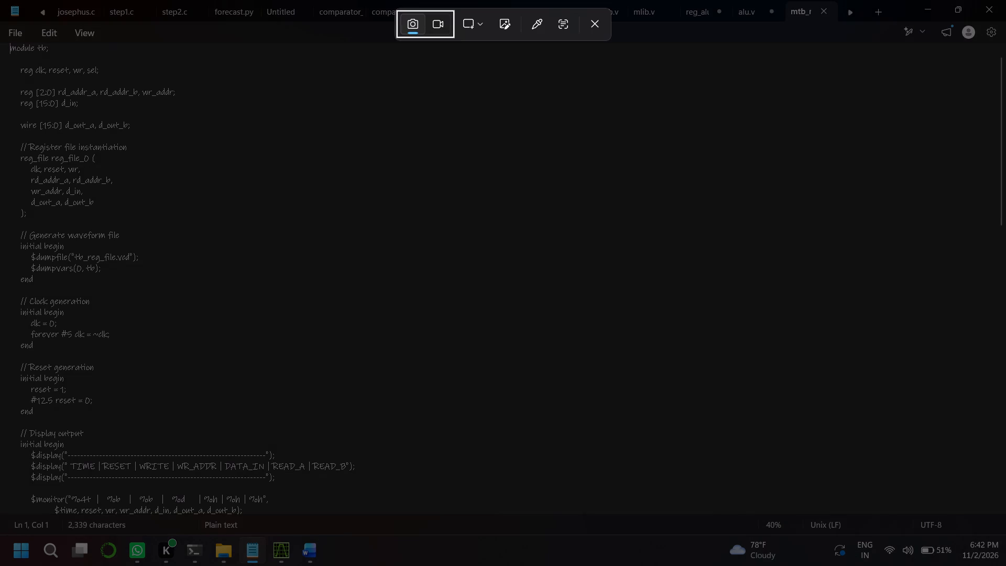
left_click_drag(1, 40, 402, 492)
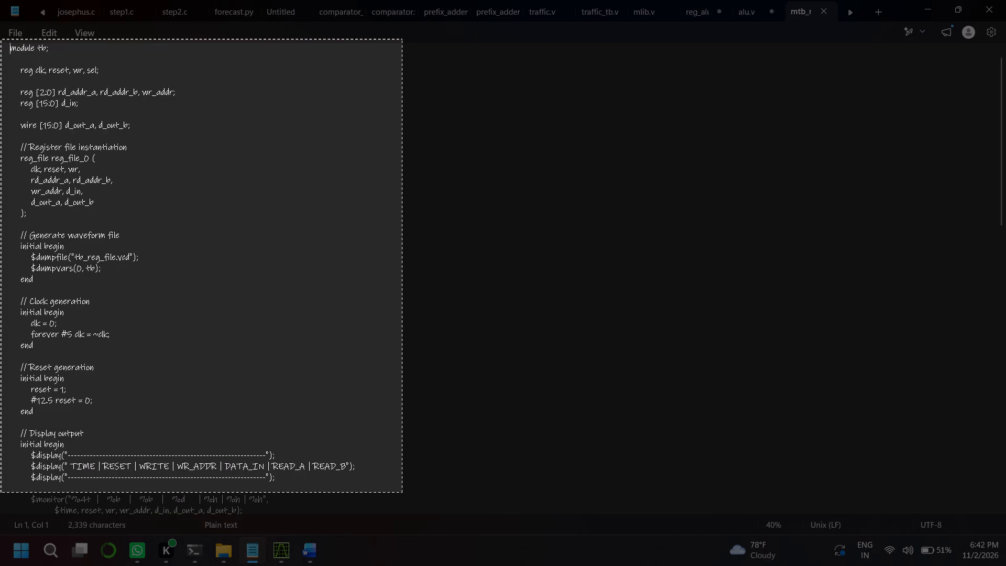
left_click_drag(402, 492, 381, 514)
Switch to the Word lab document, at the empty line below the alu.v screenshot.
left_click(320, 554)
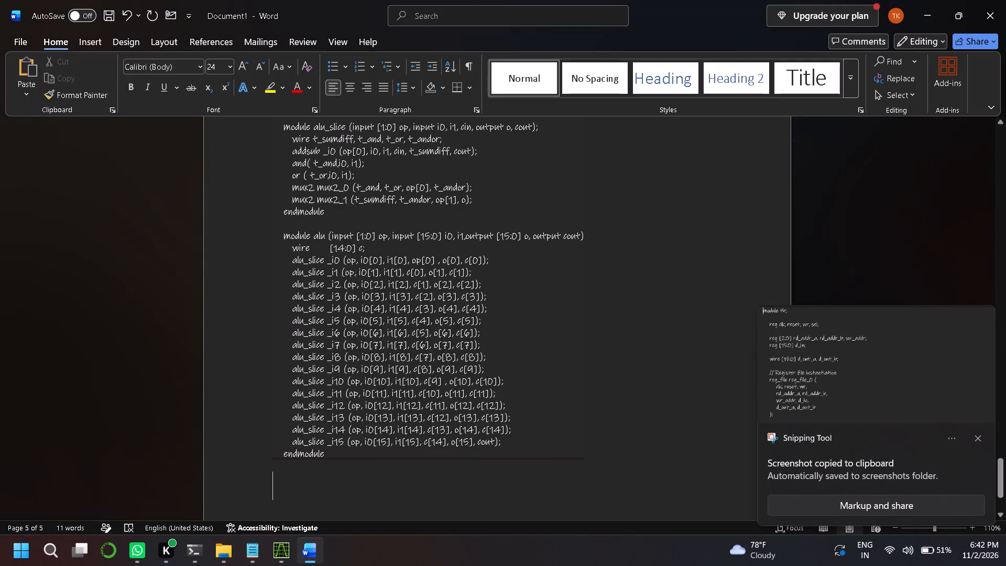
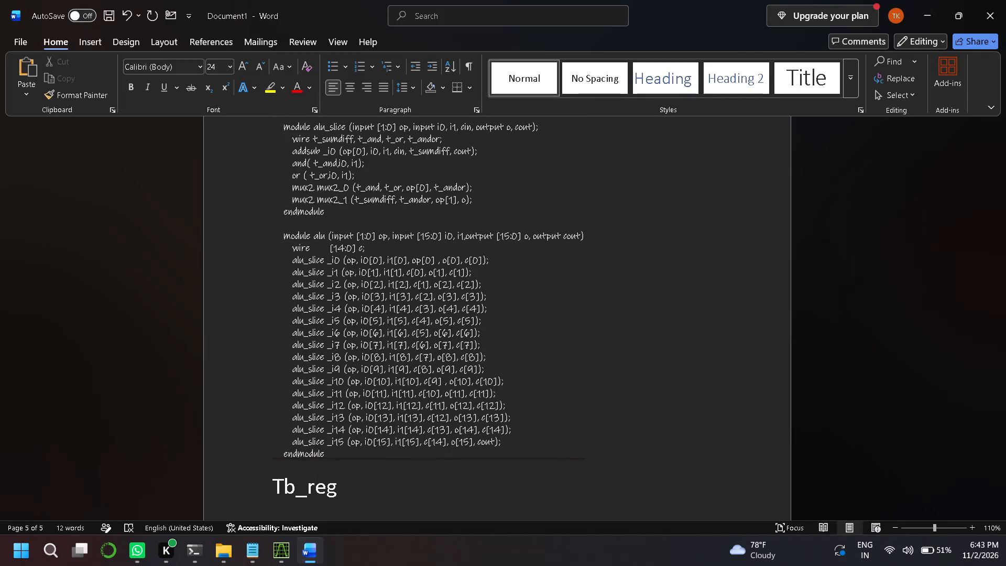
Complete the heading as Tb_reg_alu.v and paste the captured first part of the testbench code below it.
type("_alu.v")
key("Return")
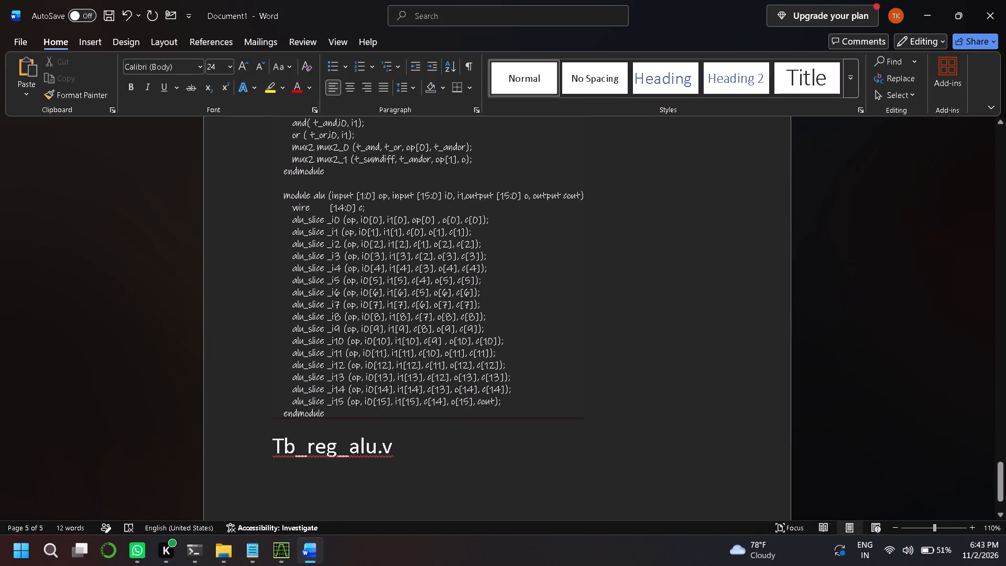
key("ctrl+v")
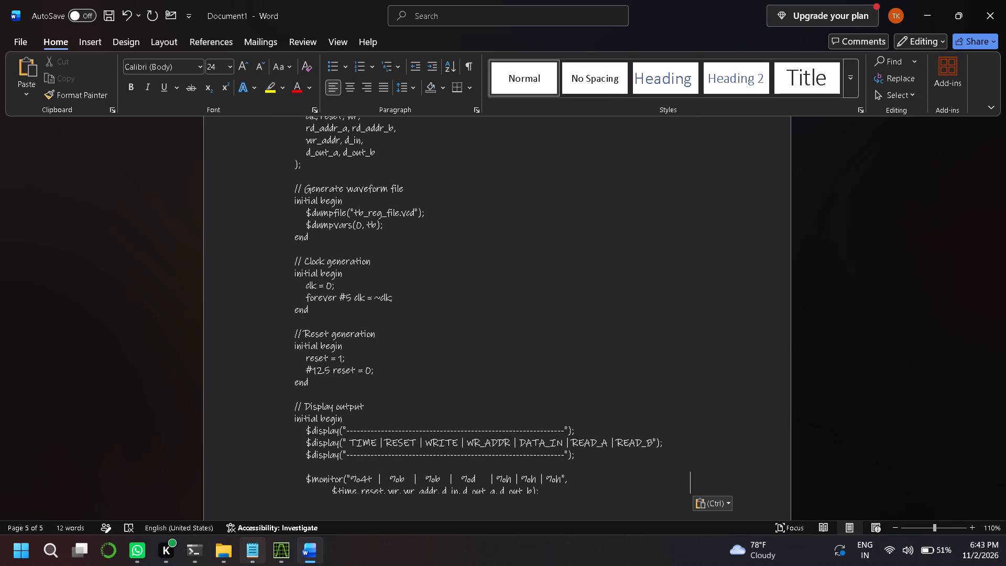
In Notepad, capture a screenshot of the testbench's middle part, from the $monitor statement to the first test case with sel = 1'b0.
left_click(253, 550)
scroll(313, 467, "down", 2)
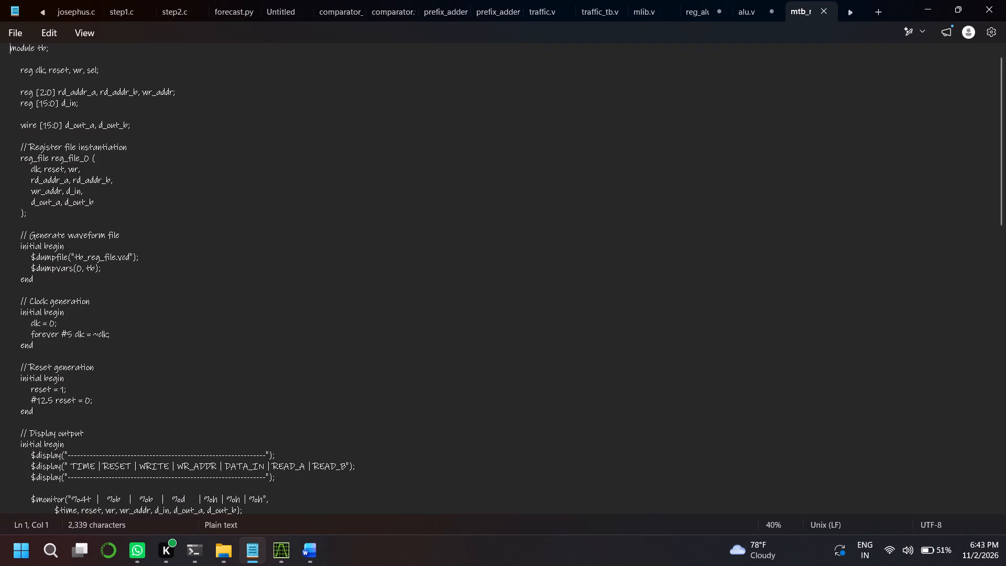
scroll(313, 467, "down", 3)
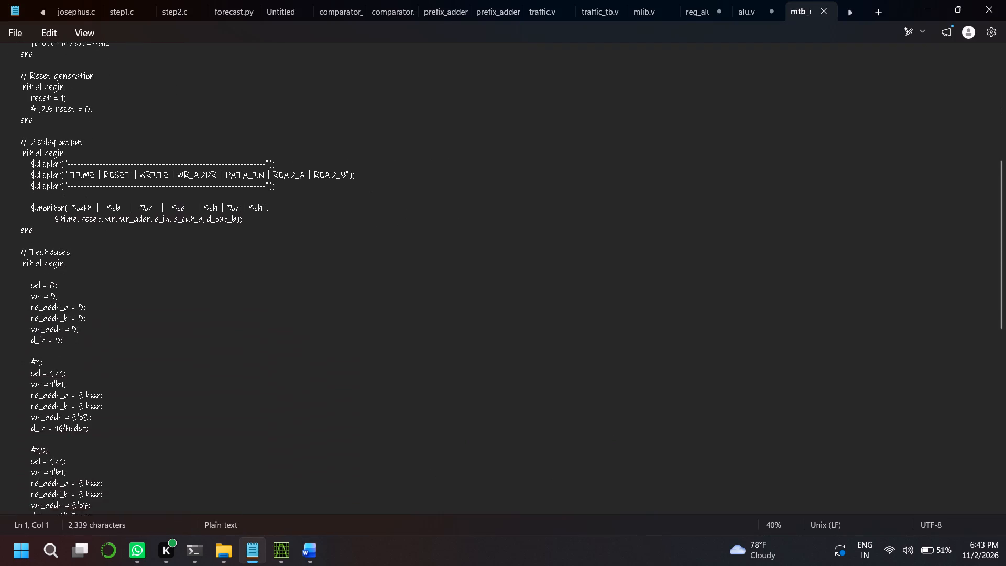
scroll(313, 467, "down", 3)
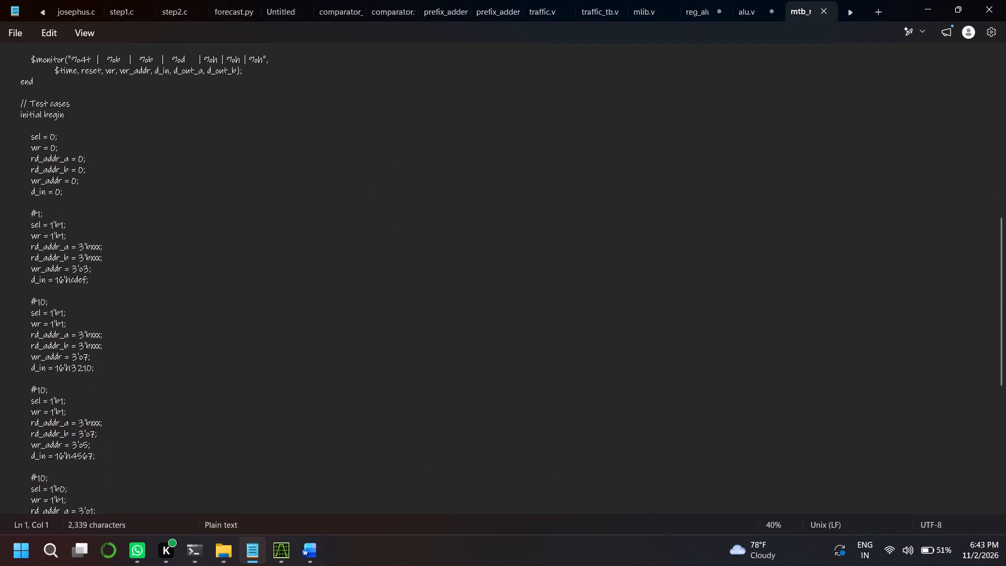
scroll(313, 467, "down", 1)
scroll(313, 467, "up", 1)
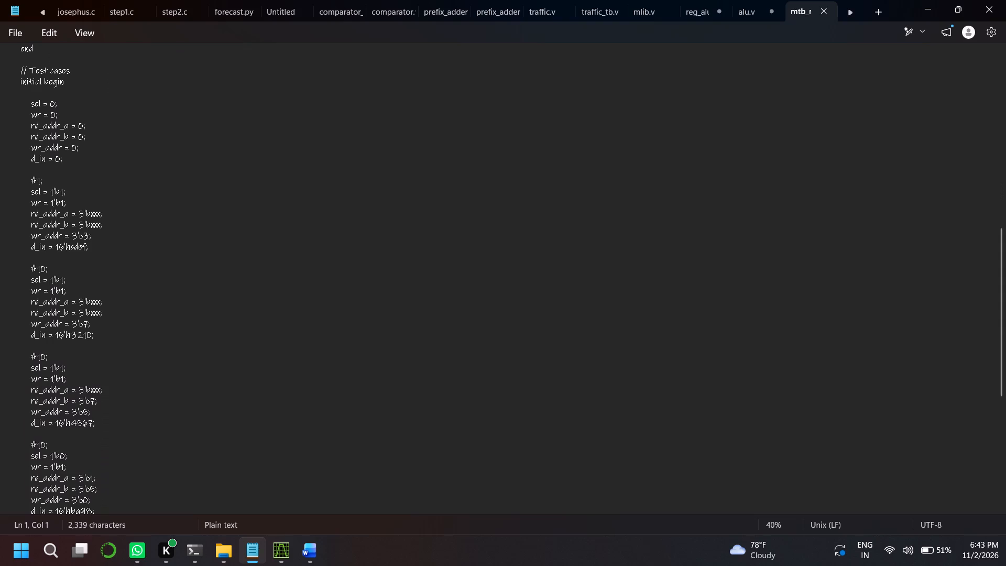
scroll(313, 467, "up", 2)
scroll(313, 467, "down", 1)
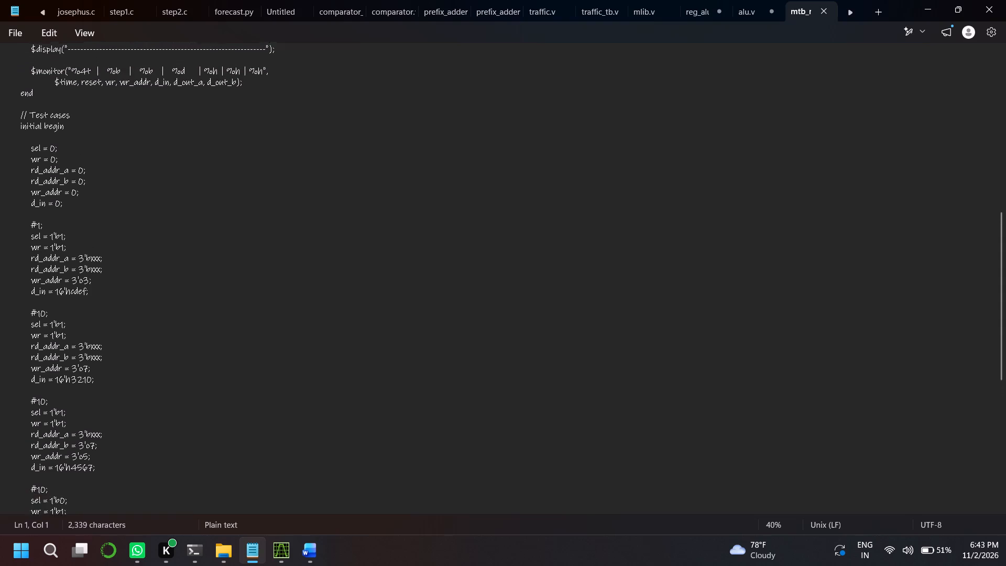
scroll(313, 467, "down", 2)
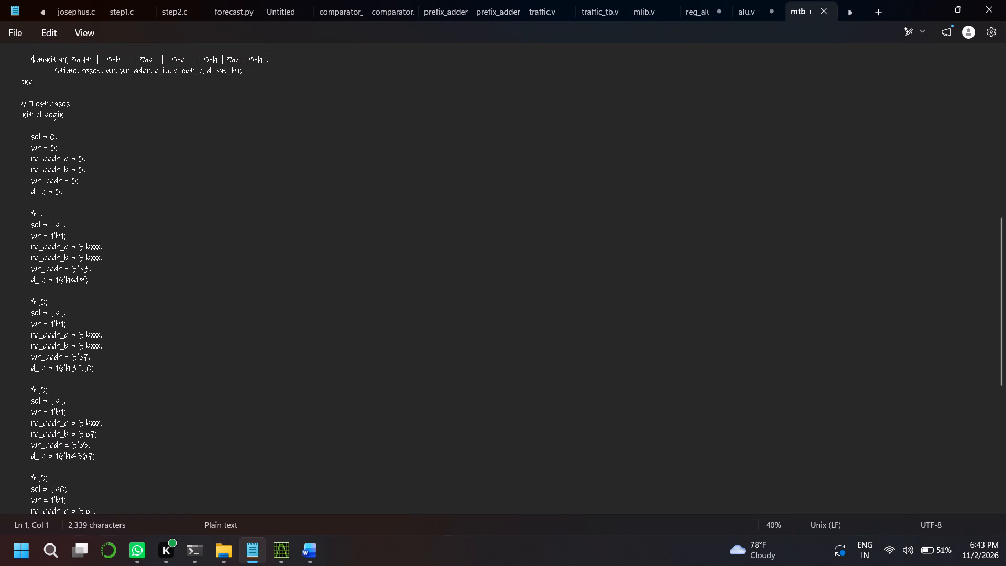
left_click(999, 286)
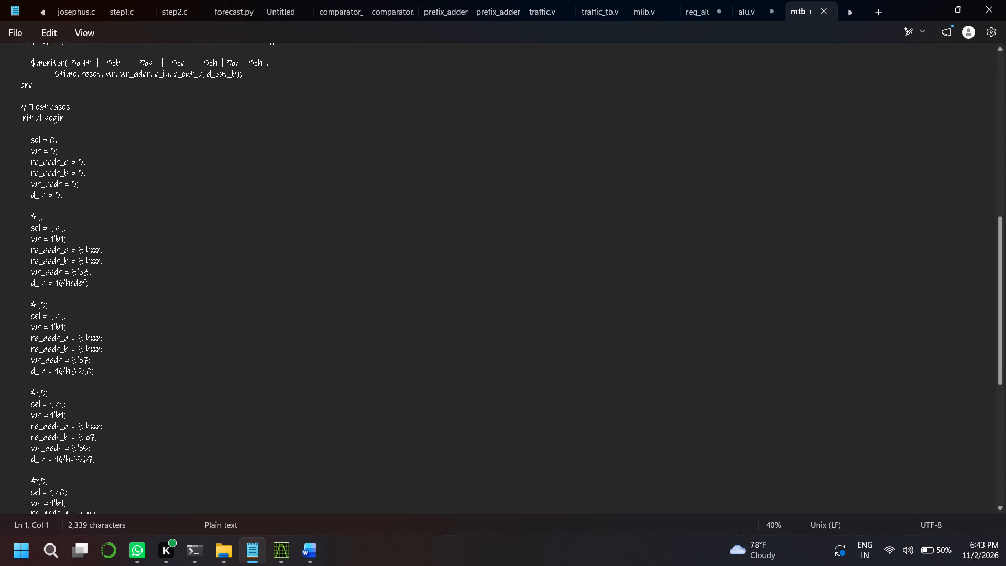
key("shift+super+s")
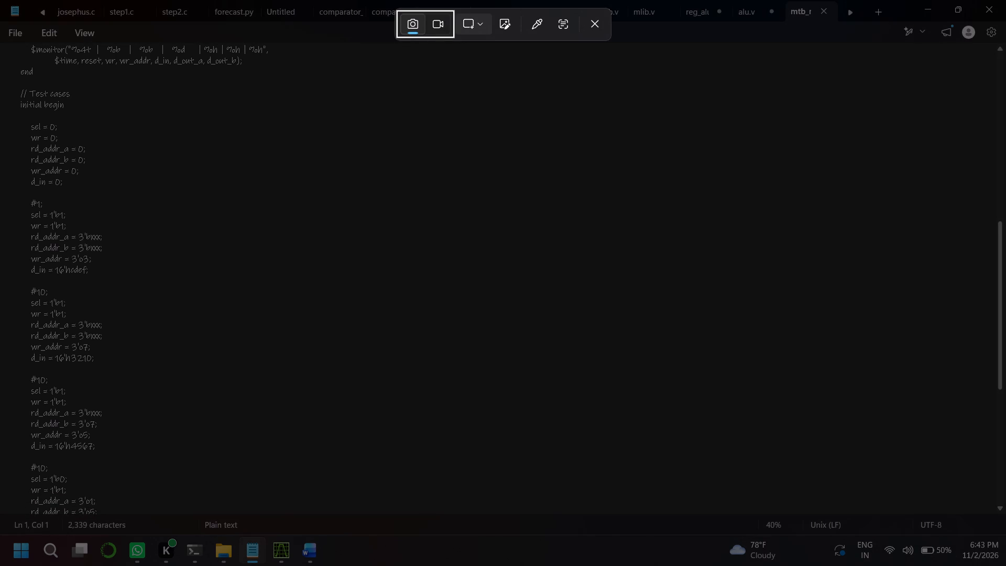
left_click_drag(0, 37, 353, 504)
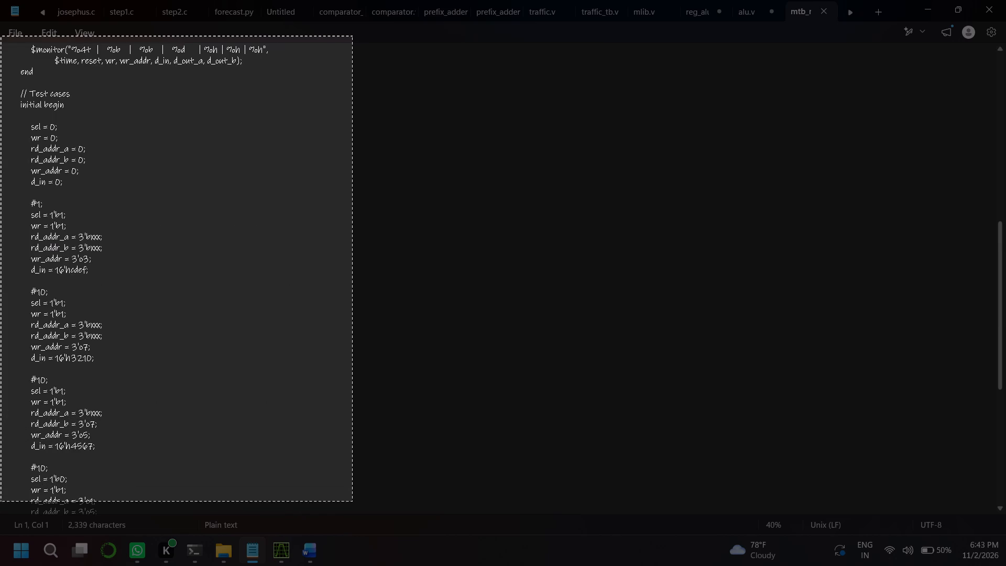
left_click_drag(353, 504, 338, 513)
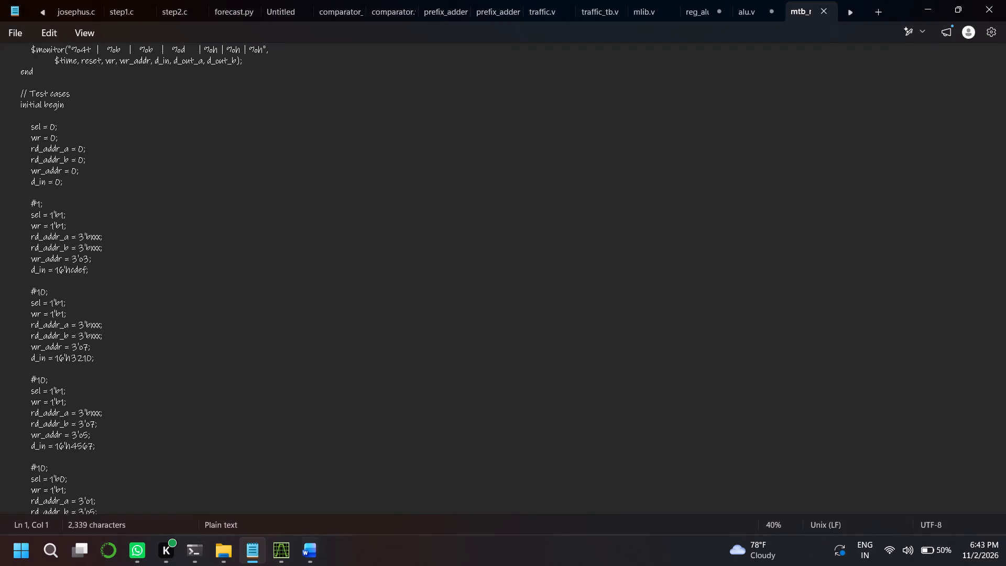
Switch to the Word document and paste the middle testbench screenshot on a new line below the first testbench screenshot.
left_click(313, 555)
key("Return")
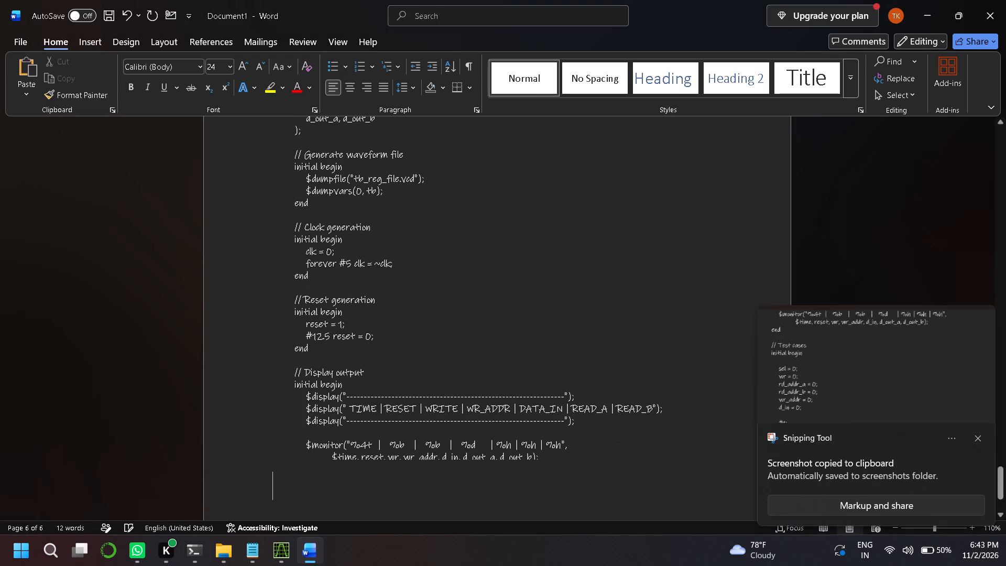
key("ctrl+v")
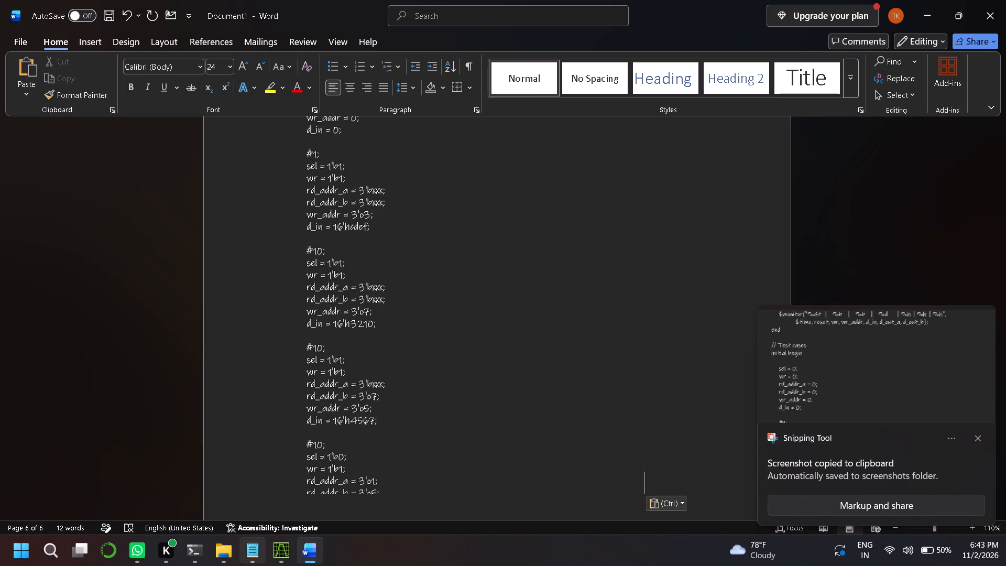
In Notepad, capture a screenshot of the testbench's last part, from the test case with d_in = 16'h4567 down to the final end line.
left_click(253, 550)
scroll(260, 456, "down", 2)
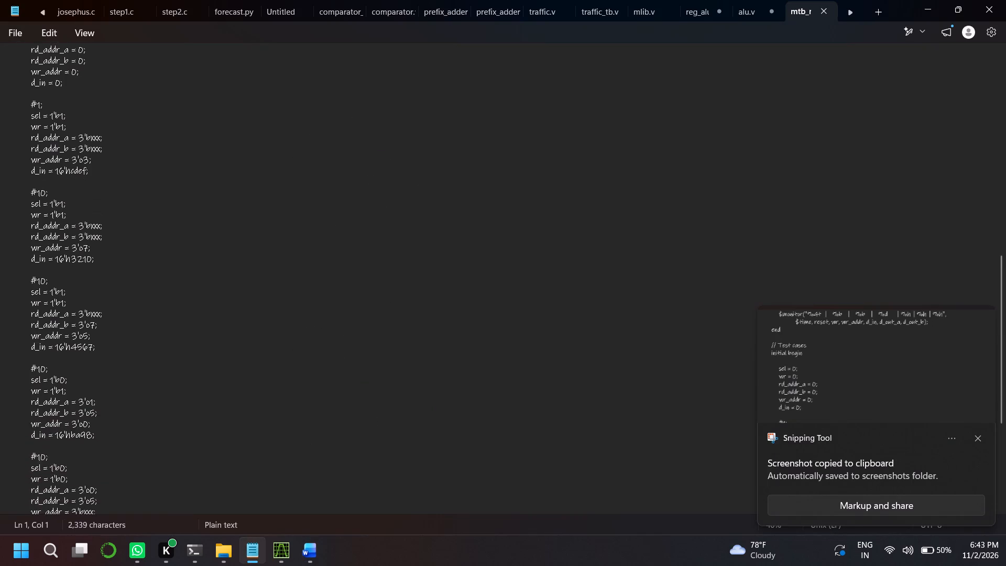
scroll(260, 456, "down", 3)
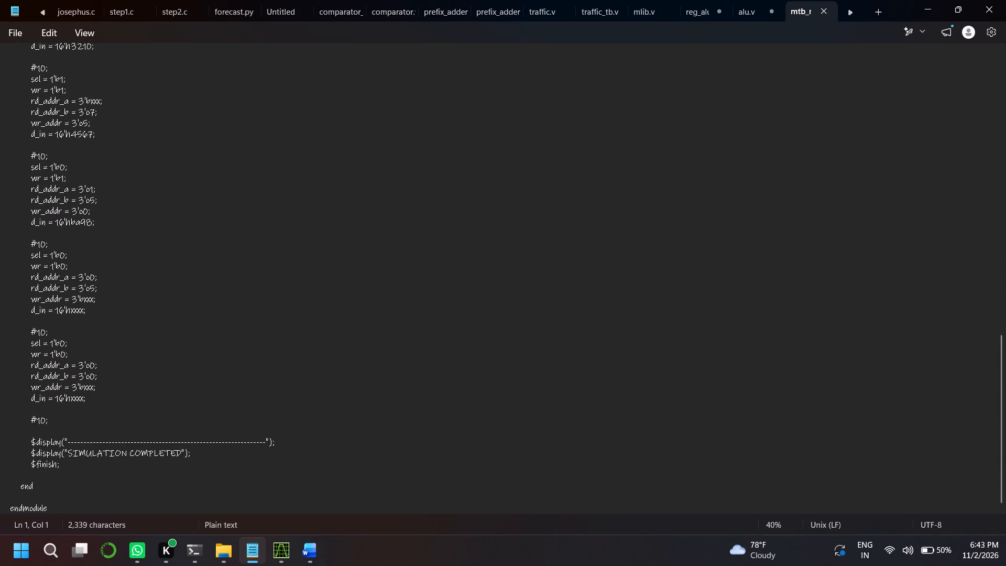
key("shift+super+s")
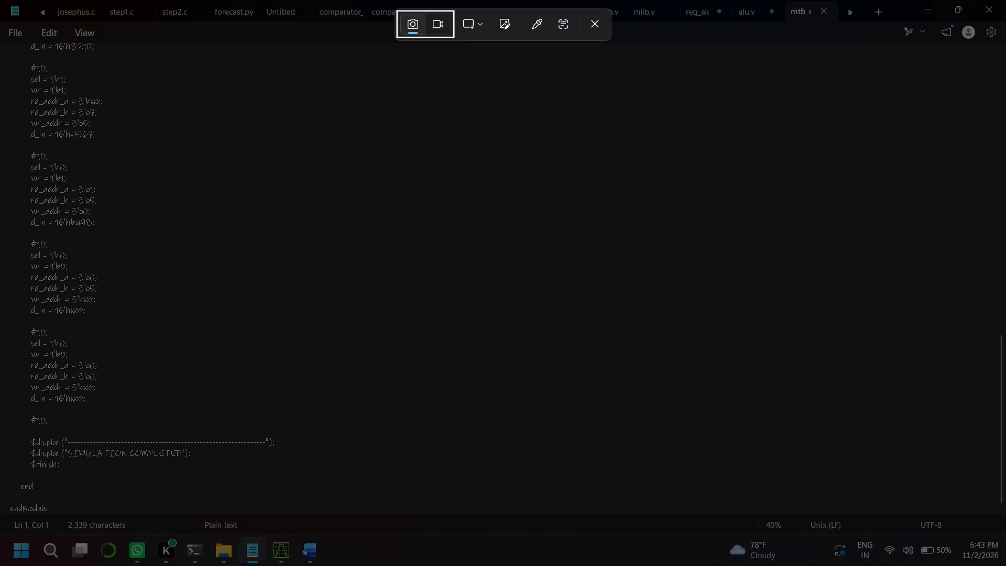
left_click_drag(0, 67, 338, 496)
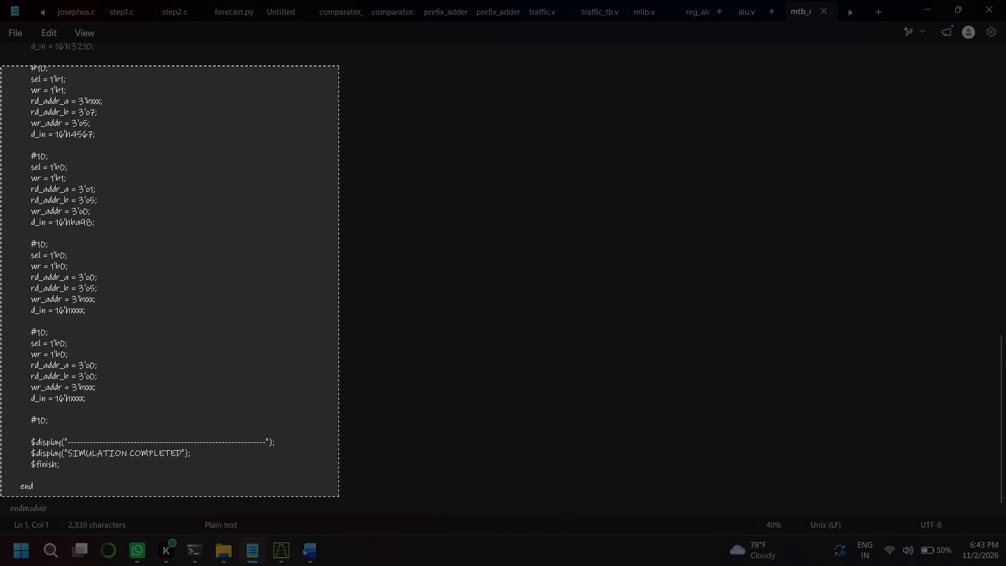
left_click_drag(338, 496, 339, 495)
Switch to the Word document and paste the last testbench screenshot on a new line below the middle one.
left_click(307, 556)
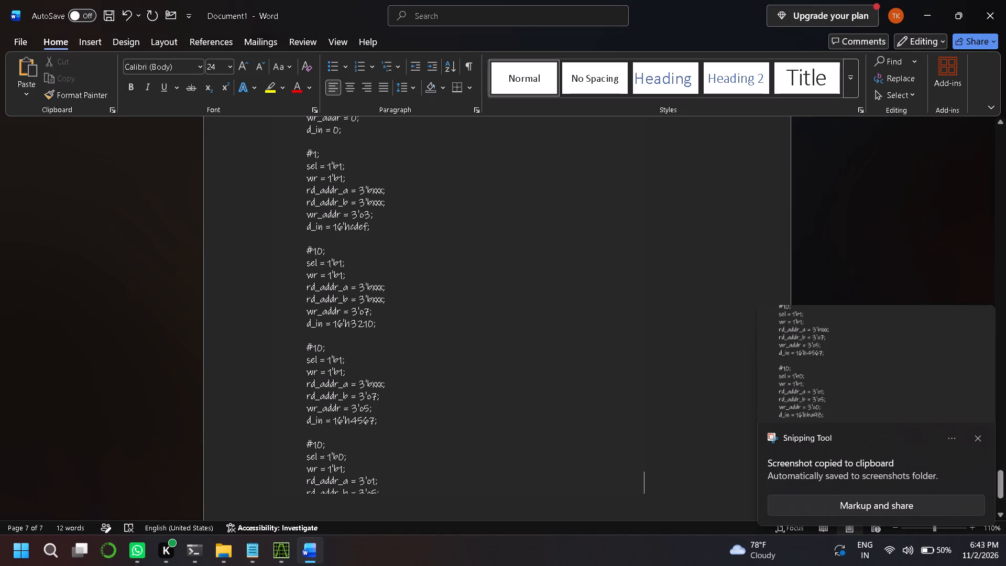
key("Return")
key("ctrl+v")
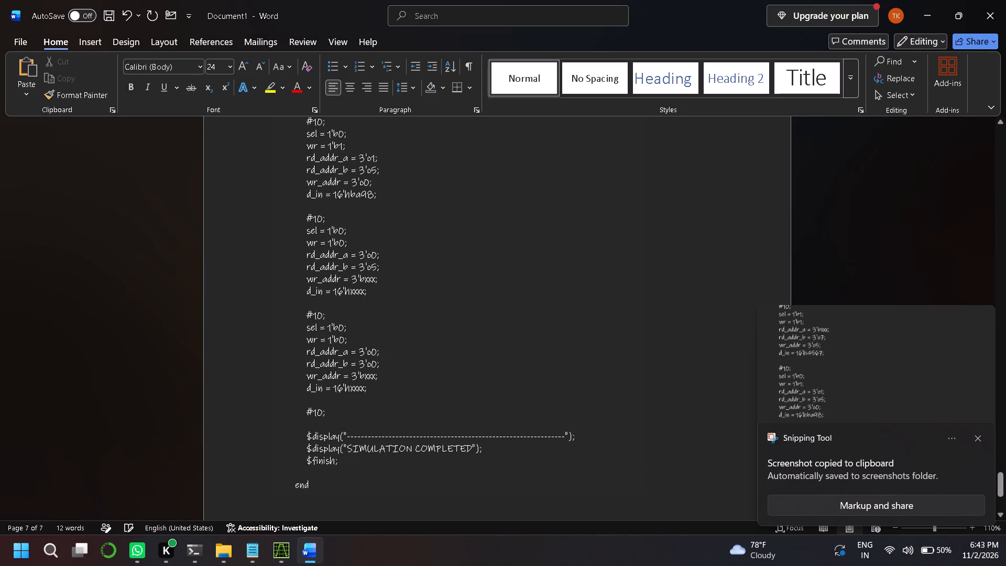
Add the heading "Output:" below the last testbench screenshot, with an empty line after it.
key("Return")
type("output")
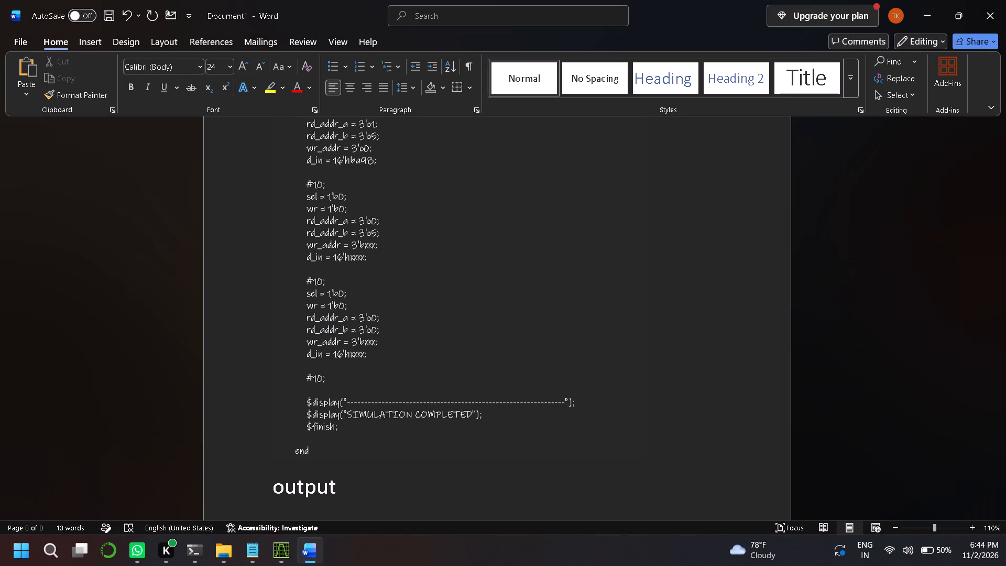
key("shift+colon")
key("Return")
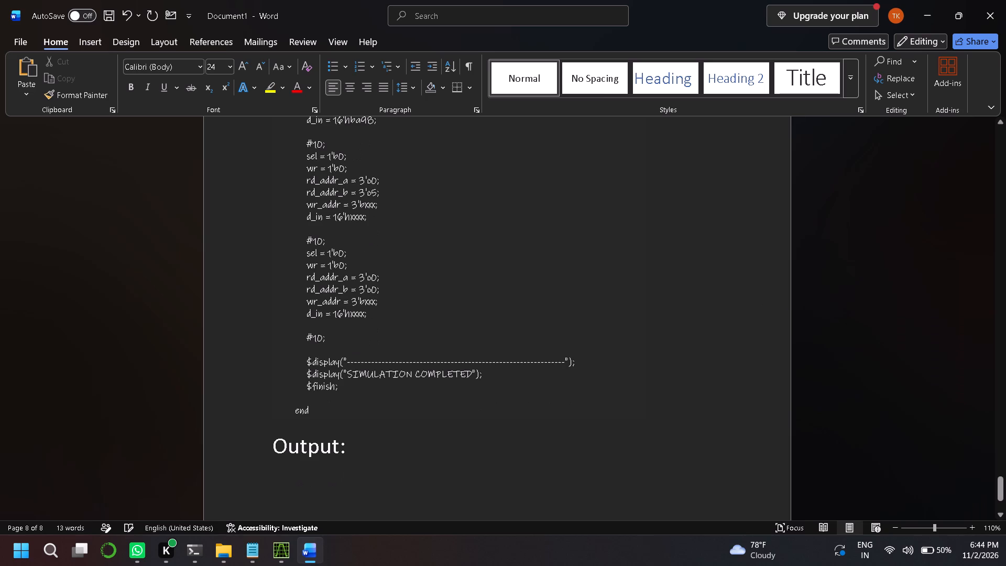
In the Command Prompt window, capture a screenshot from the last iverilog compile command through the simulation table to the GTKWave end time line.
left_click(195, 546)
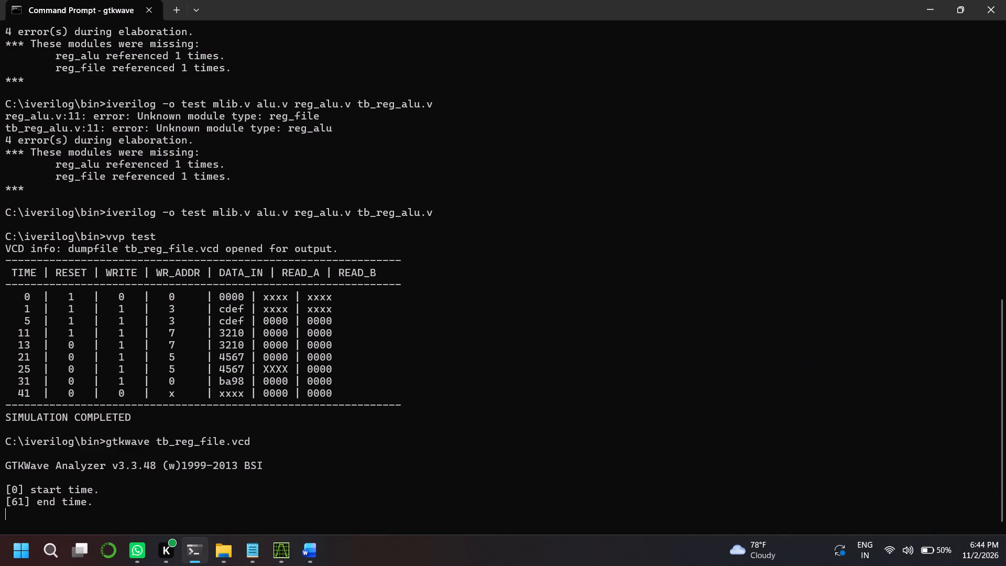
scroll(461, 378, "down", 1)
key("shift+super+s")
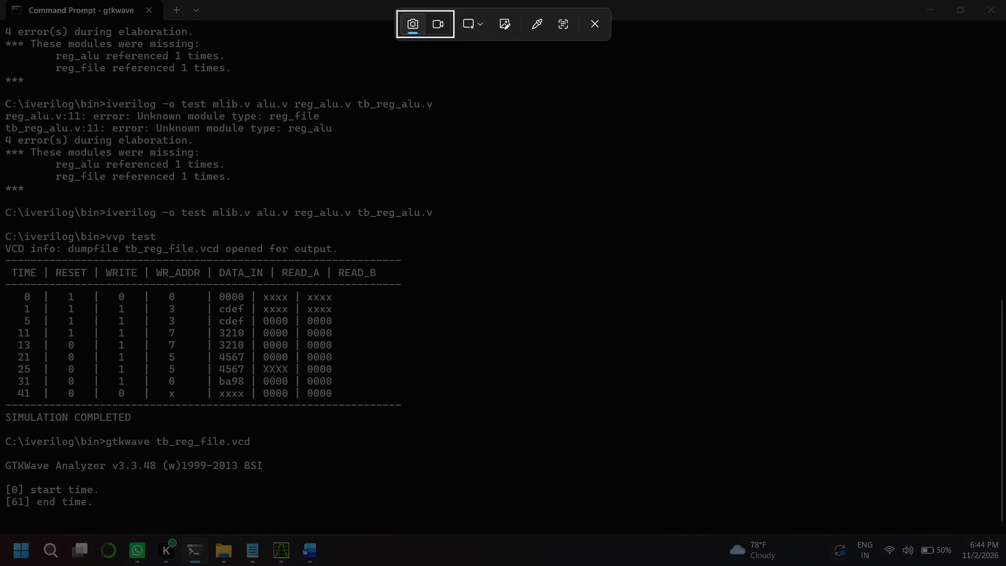
left_click(0, 203)
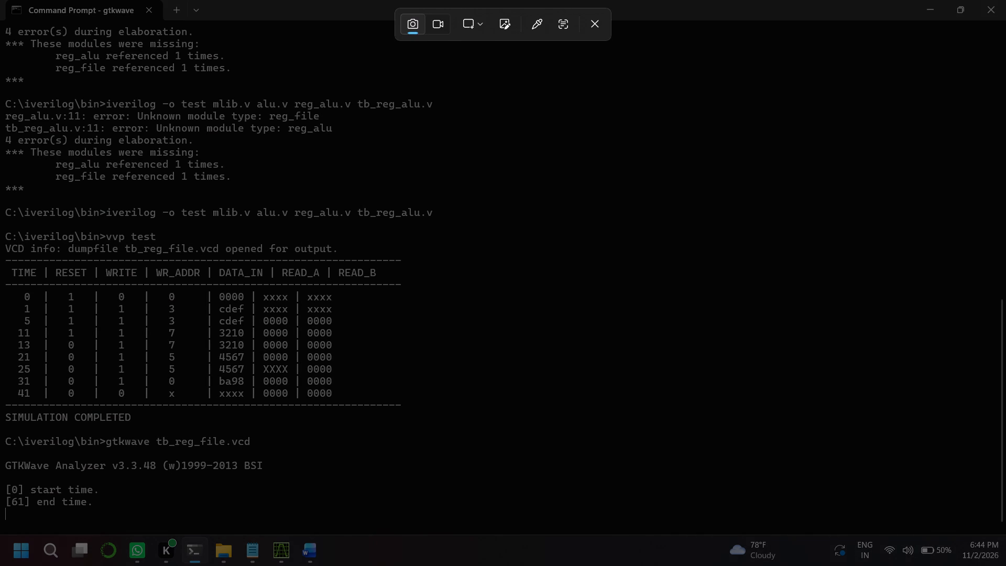
left_click_drag(0, 202, 451, 516)
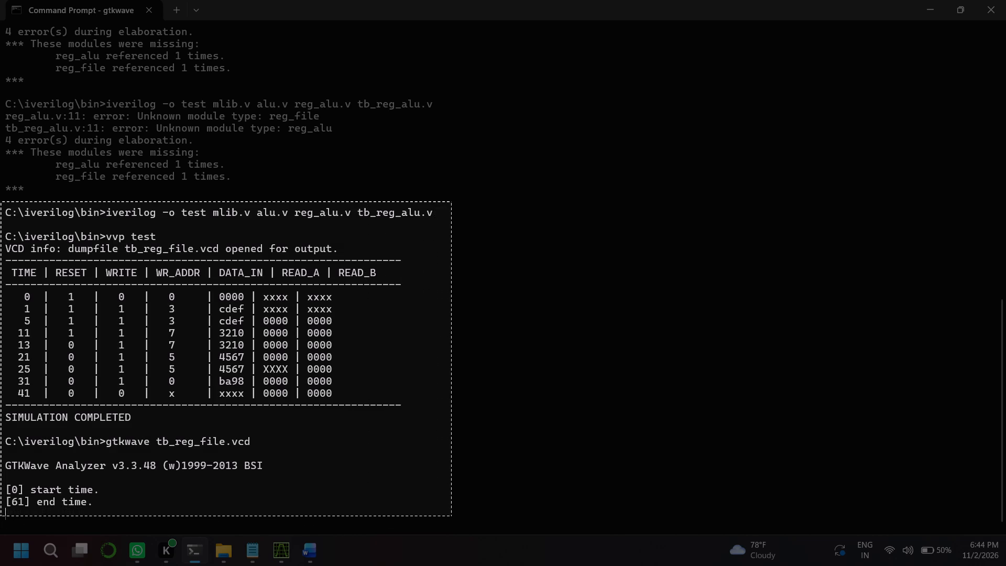
left_click_drag(451, 516, 444, 523)
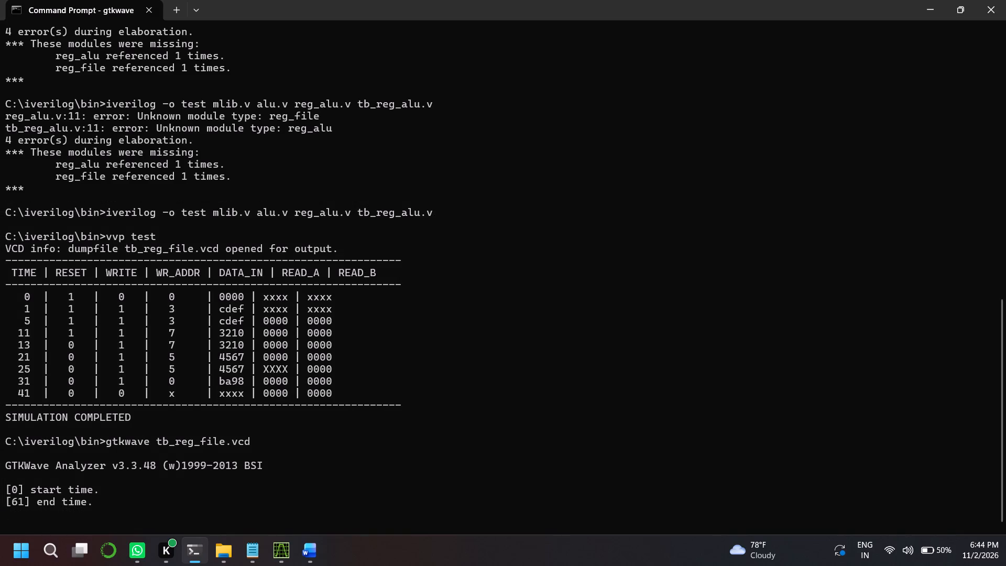
Switch to the Word document and paste the simulation output screenshot under the Output: heading, adding an empty line after it.
left_click(313, 552)
key("ctrl+v")
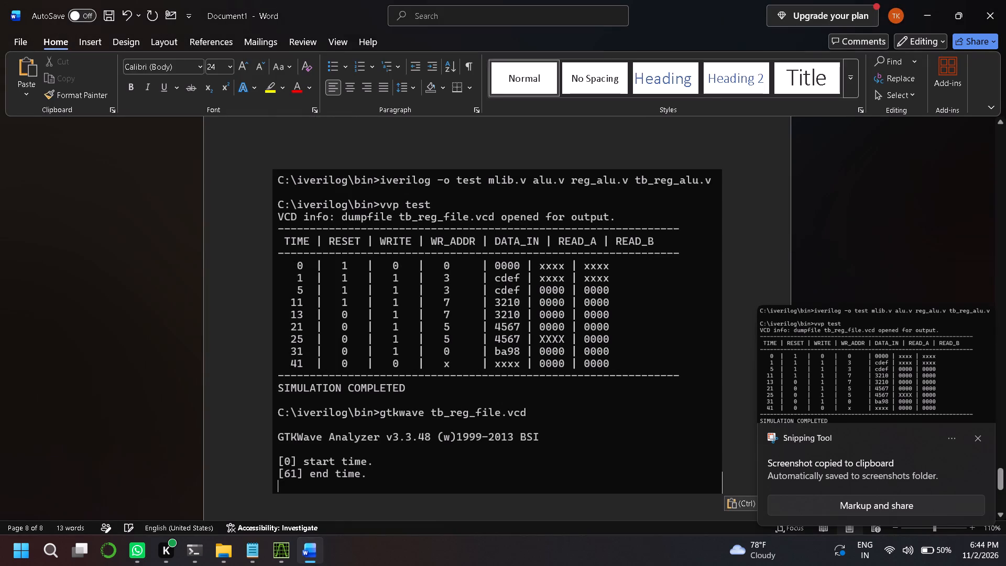
key("Return")
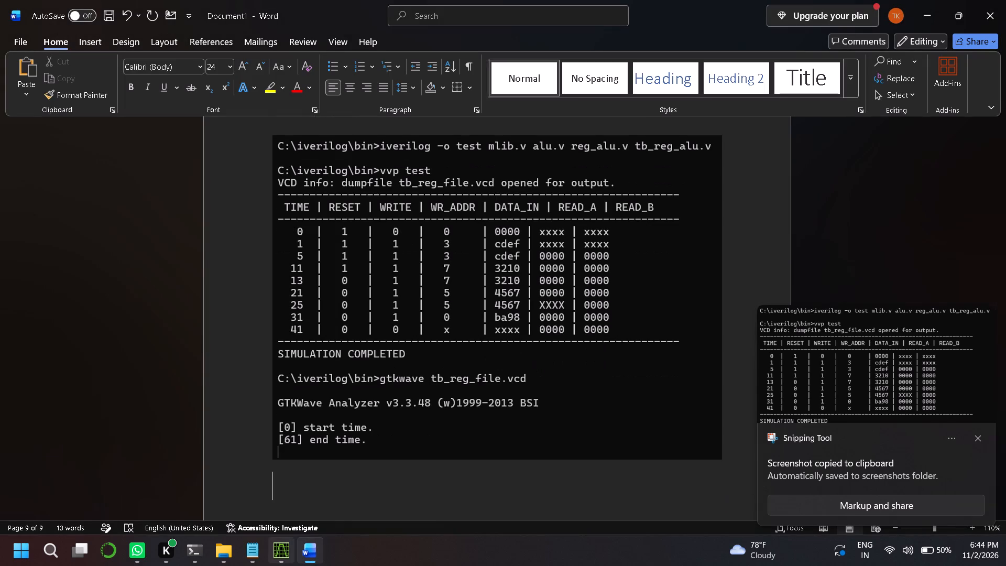
Switch to the GTKWave window and capture a screenshot of the whole window with the tb_reg_file.vcd waveforms.
left_click(285, 548)
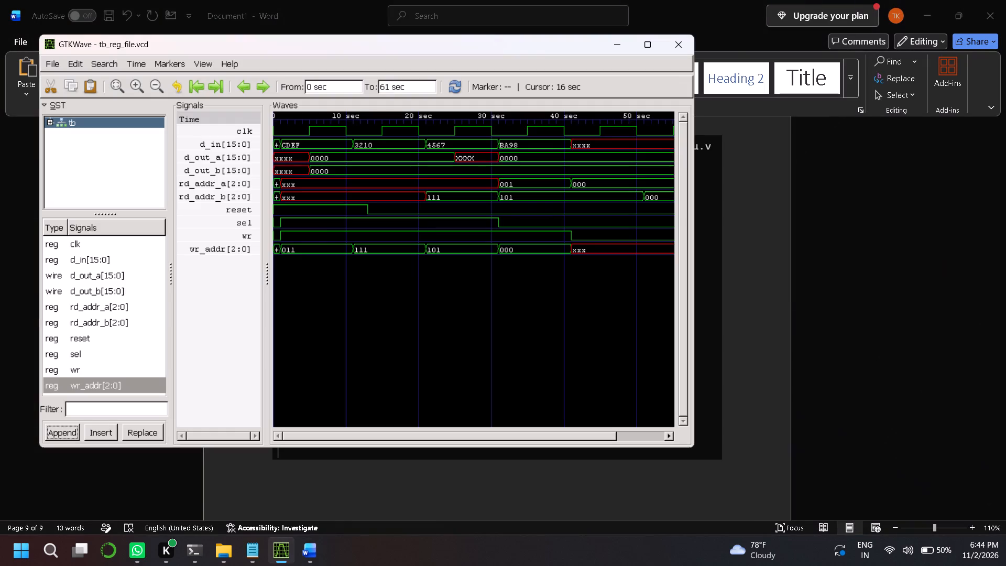
key("shift+super+s")
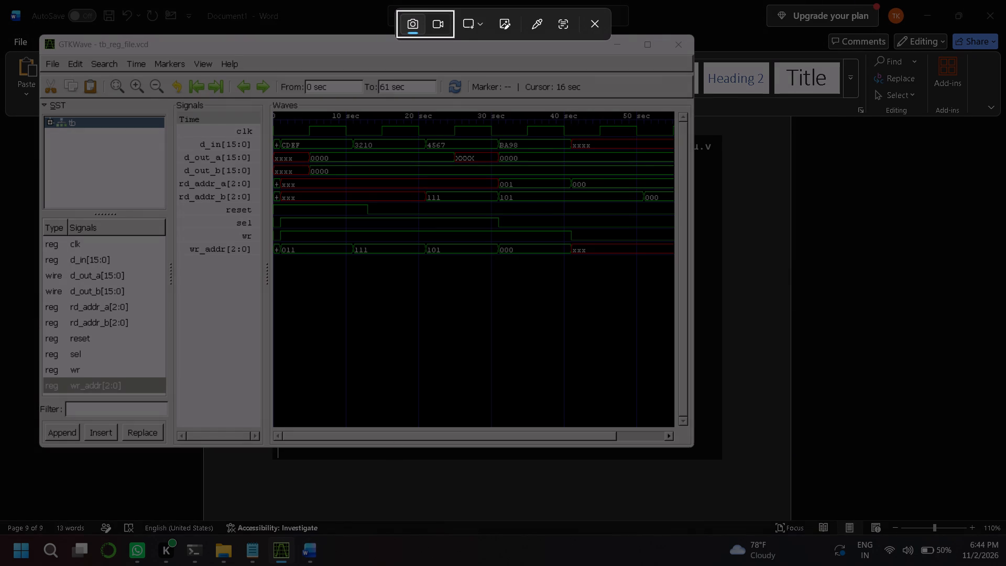
double_click(37, 30)
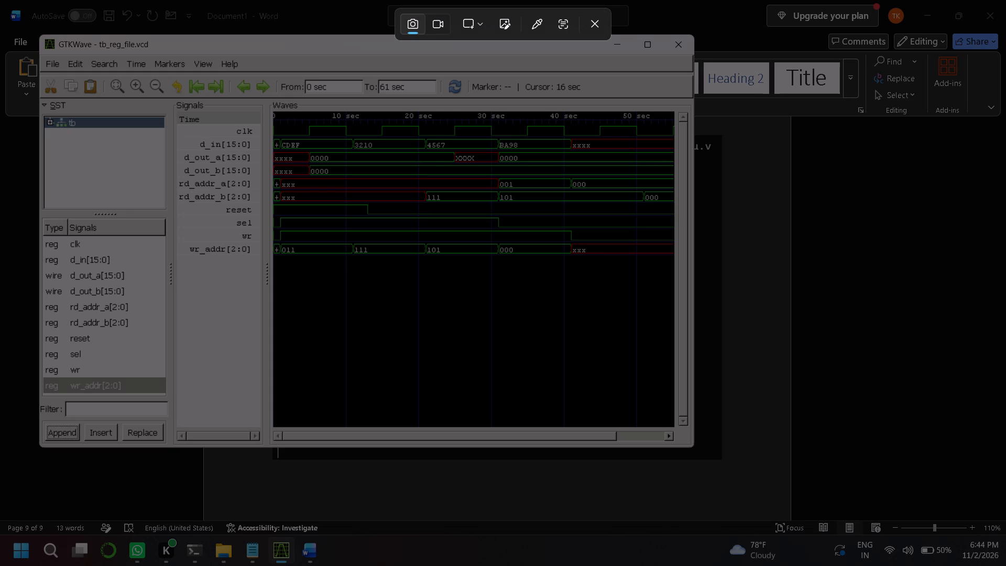
left_click_drag(37, 32, 563, 363)
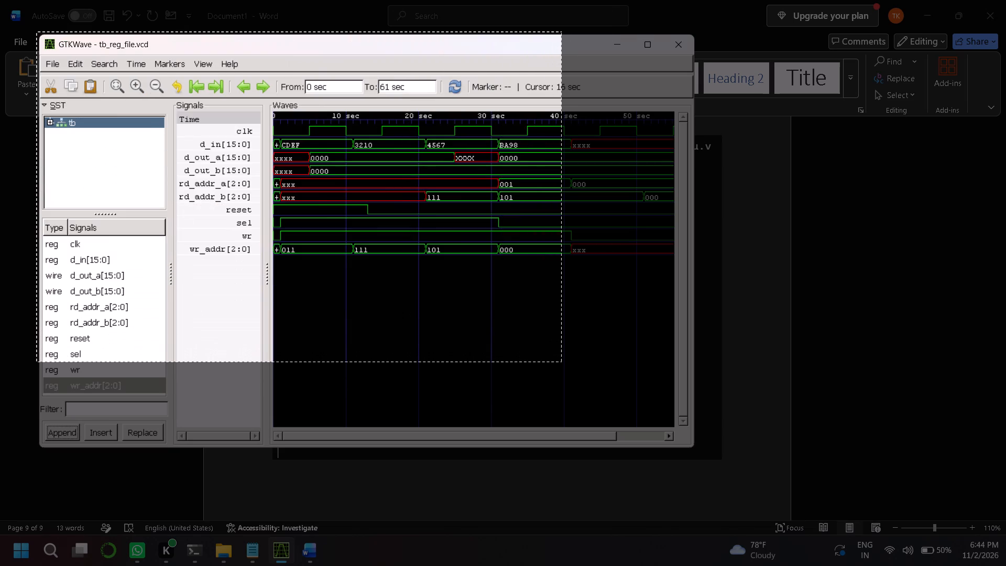
left_click_drag(563, 363, 631, 436)
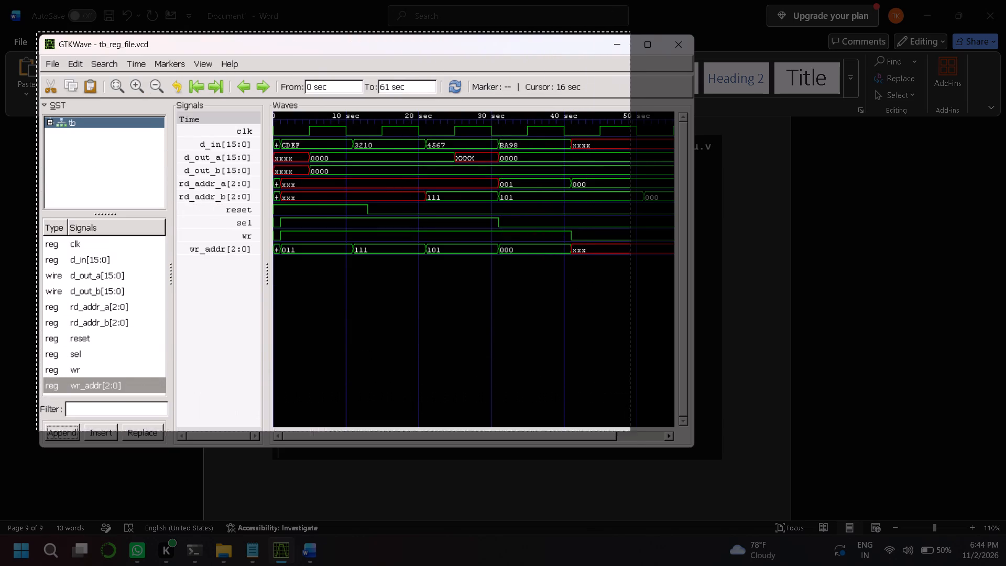
left_click_drag(631, 436, 695, 451)
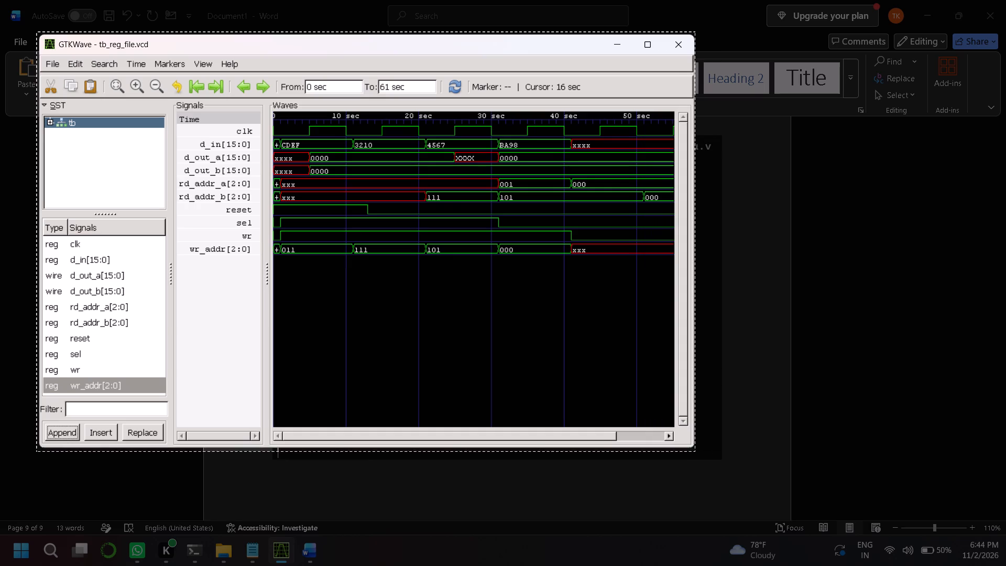
left_click_drag(695, 451, 695, 451)
Return to the Word document and paste the GTKWave waveform screenshot on the empty line below the simulation output screenshot.
left_click(578, 491)
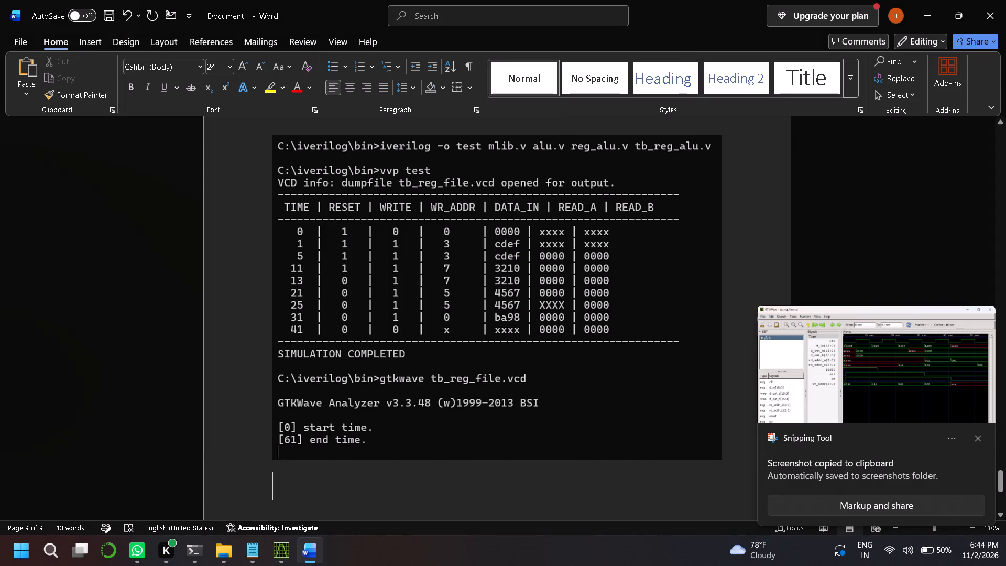
key("ctrl+v")
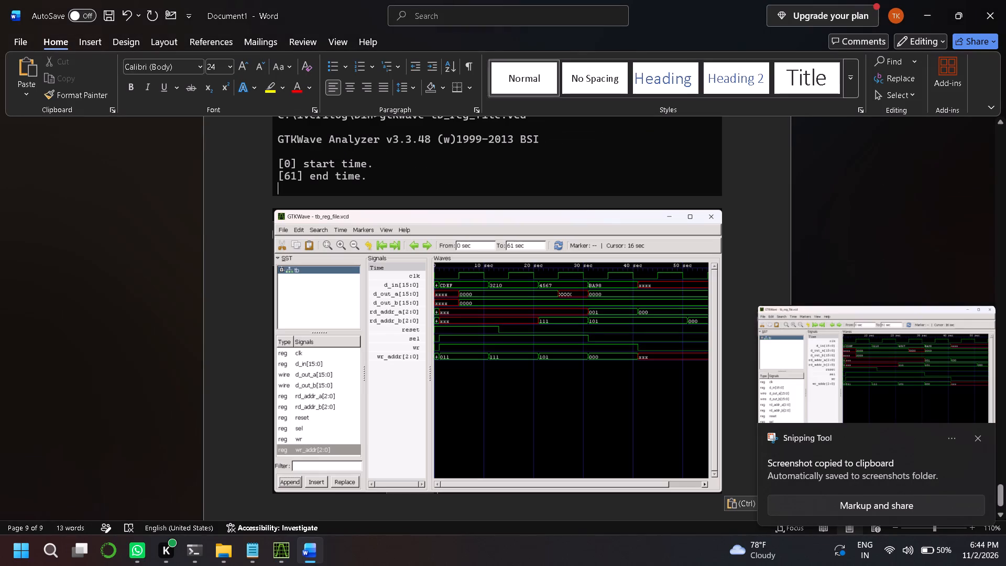
left_click(980, 437)
Remove the "2)" numbering from the reg_alu.v heading on page 2 of the document.
scroll(818, 405, "up", 3)
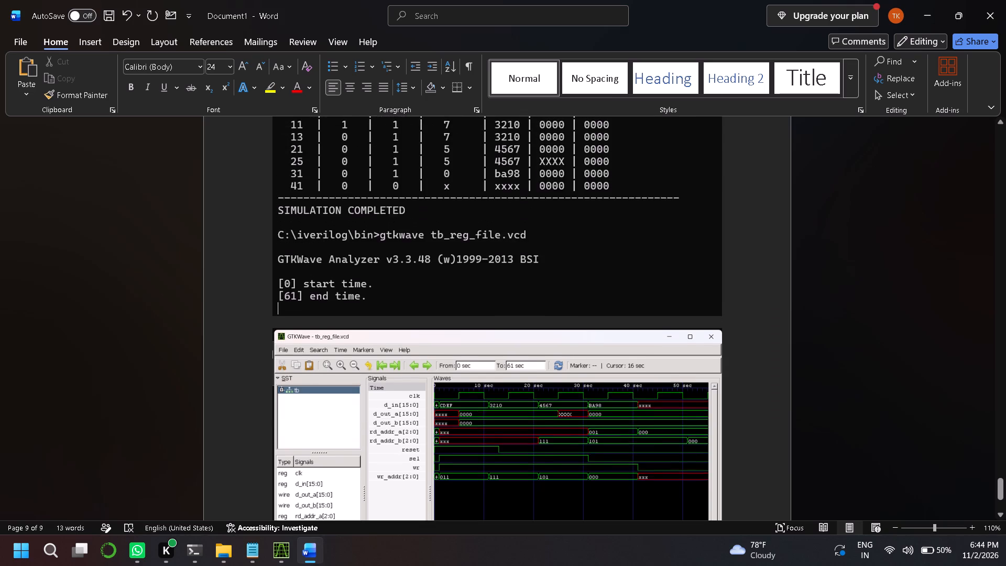
scroll(818, 405, "up", 8)
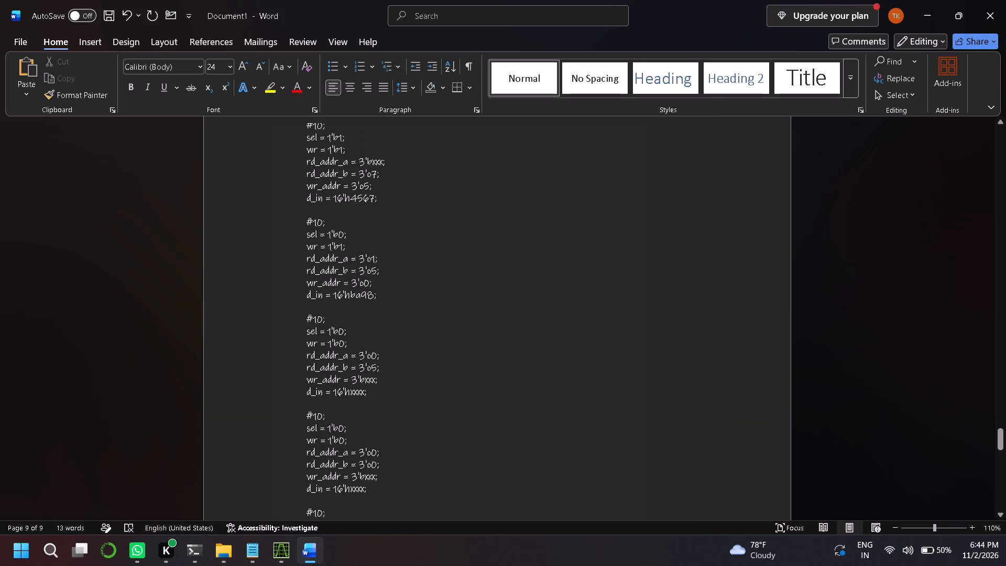
scroll(818, 405, "up", 12)
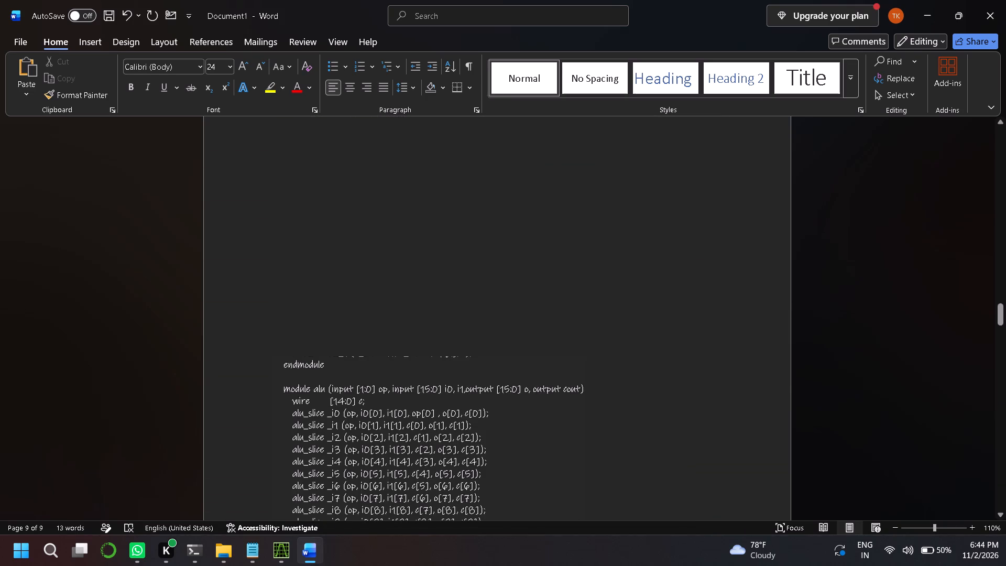
scroll(818, 405, "up", 11)
scroll(818, 405, "down", 2)
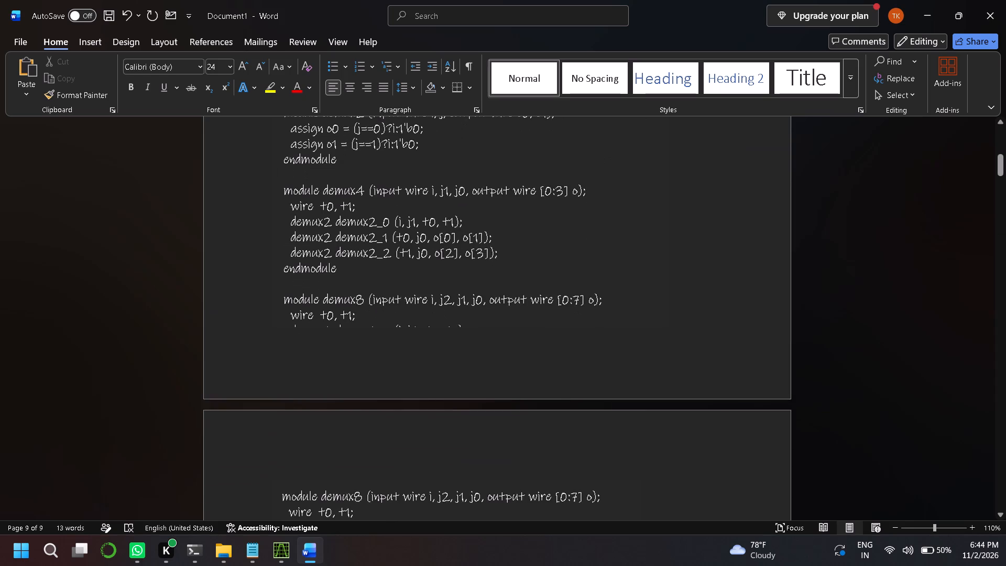
scroll(818, 405, "down", 2)
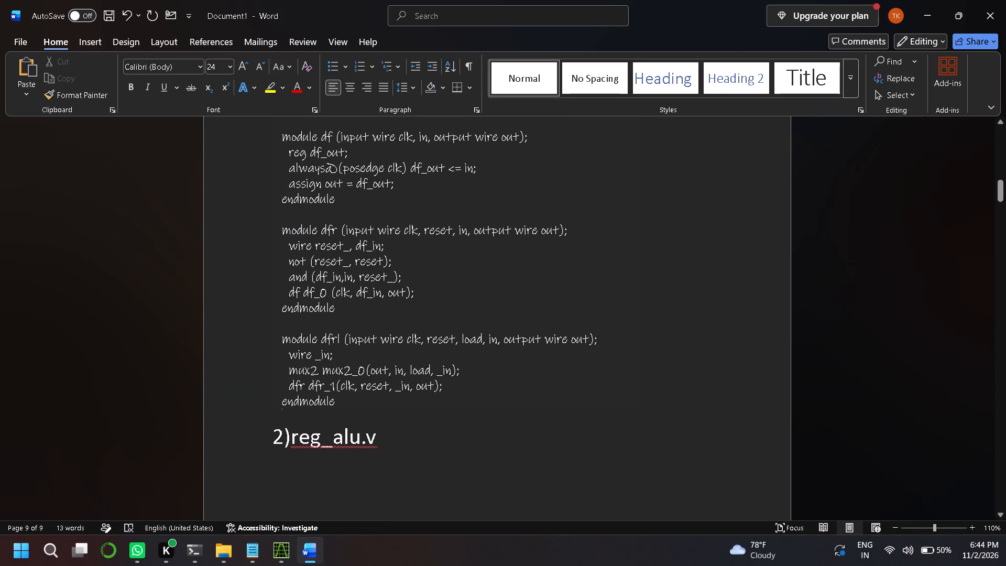
left_click(289, 442)
key("BackSpace")
key("BackSpace")
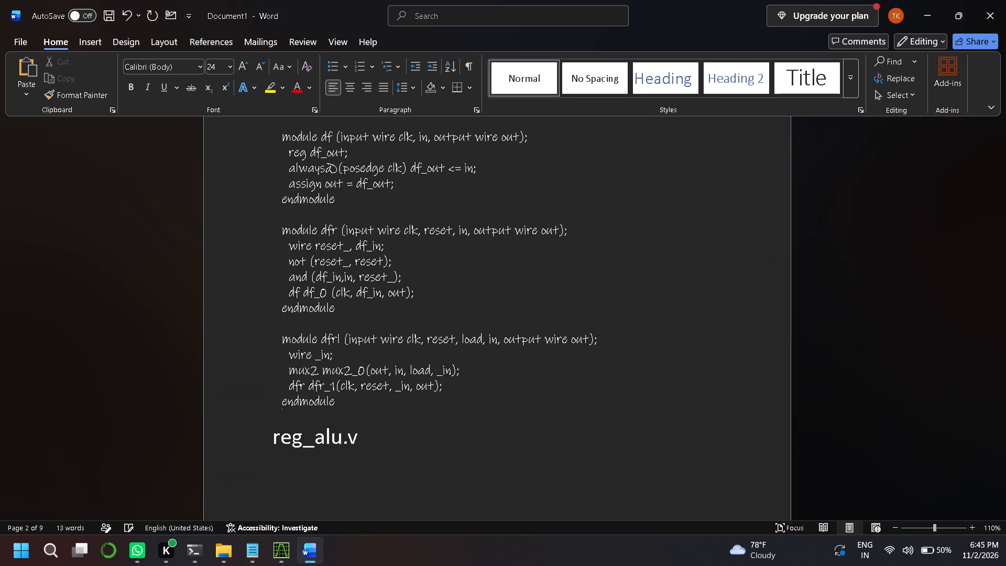
Remove the "1)" numbering from the mlib.v heading below the SRN line on the first page.
scroll(407, 250, "up", 11)
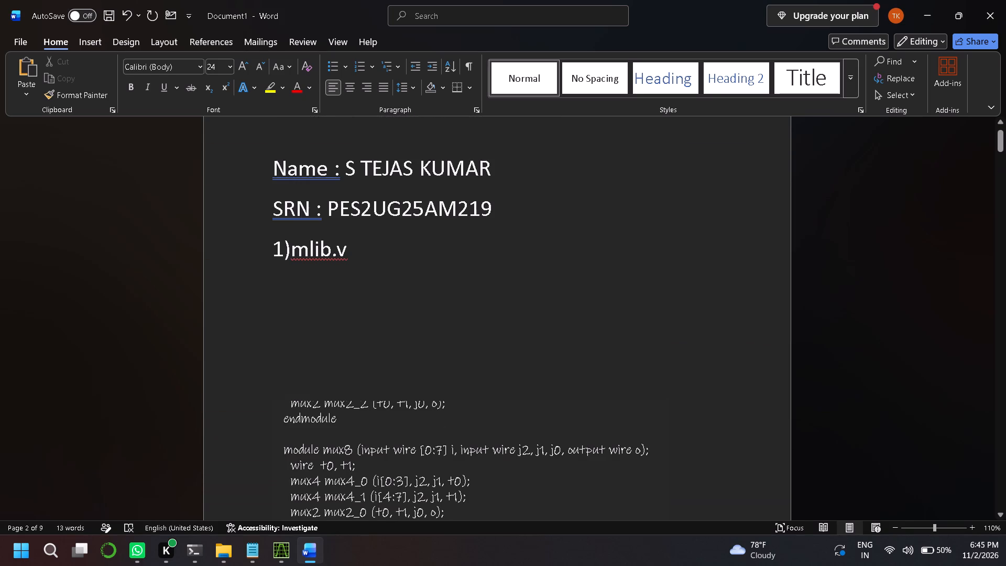
left_click(291, 291)
key("BackSpace")
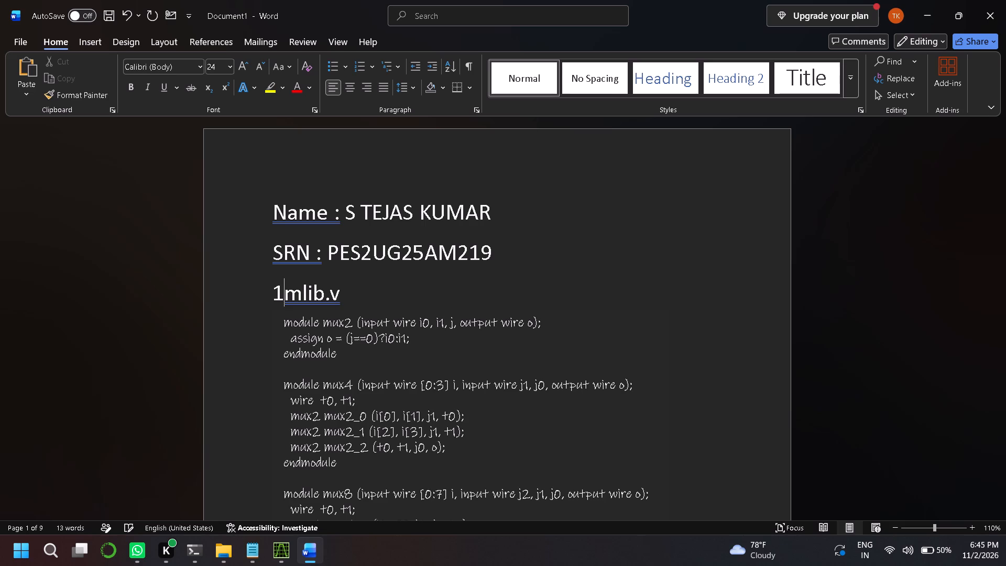
key("BackSpace")
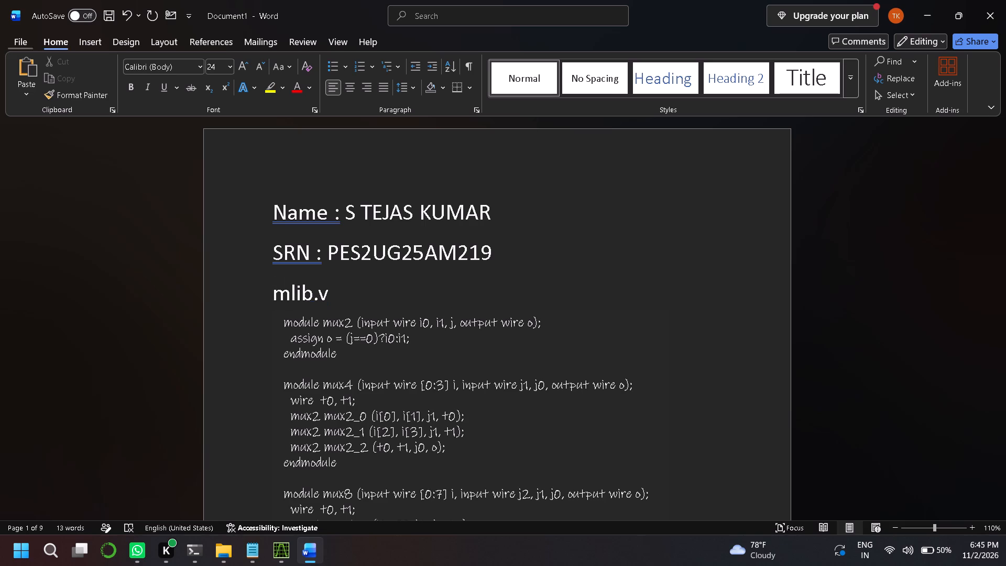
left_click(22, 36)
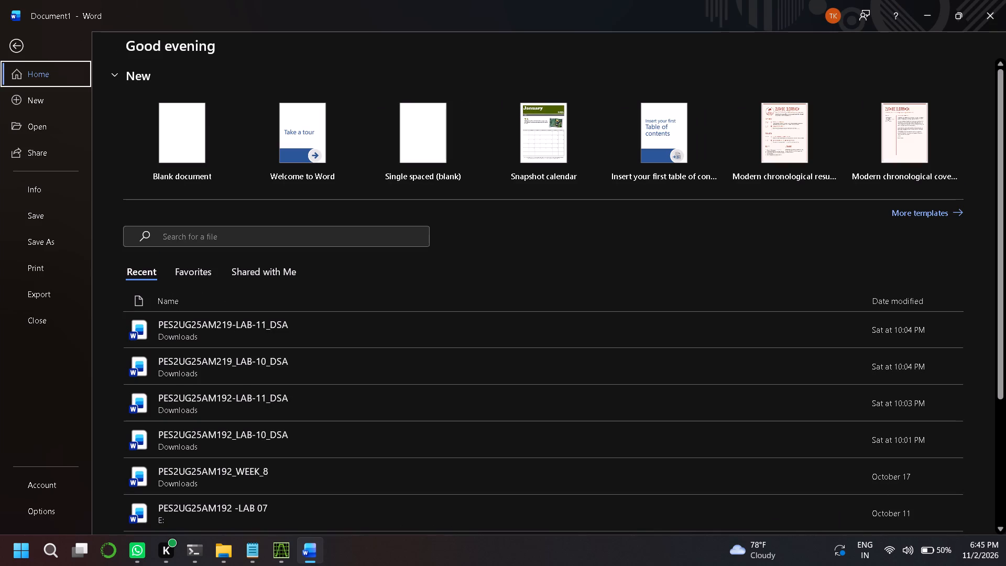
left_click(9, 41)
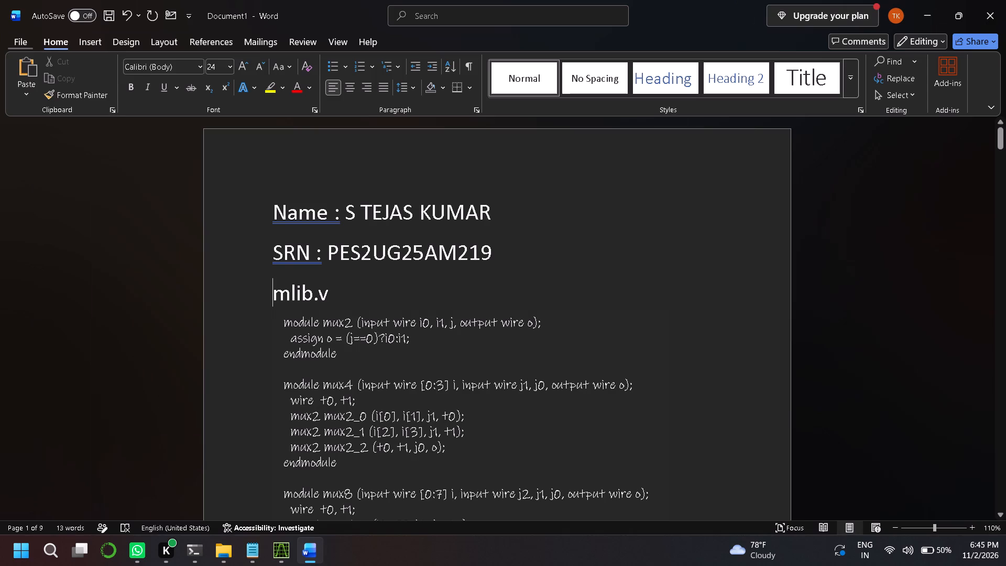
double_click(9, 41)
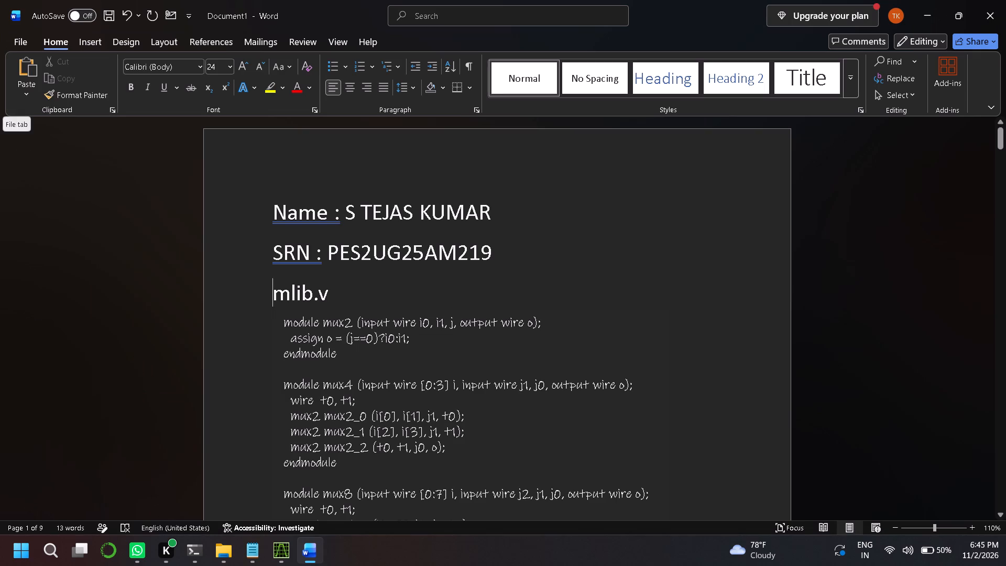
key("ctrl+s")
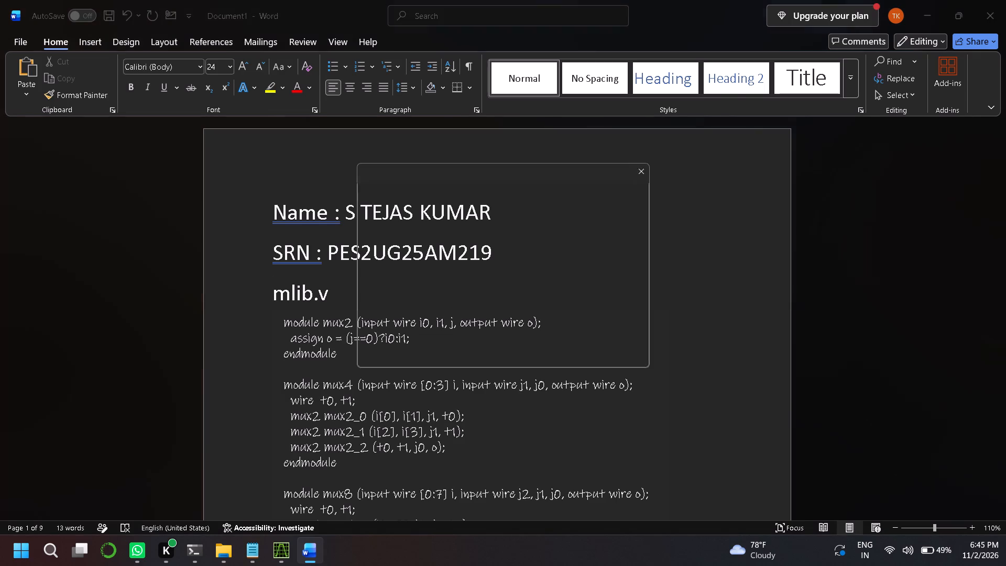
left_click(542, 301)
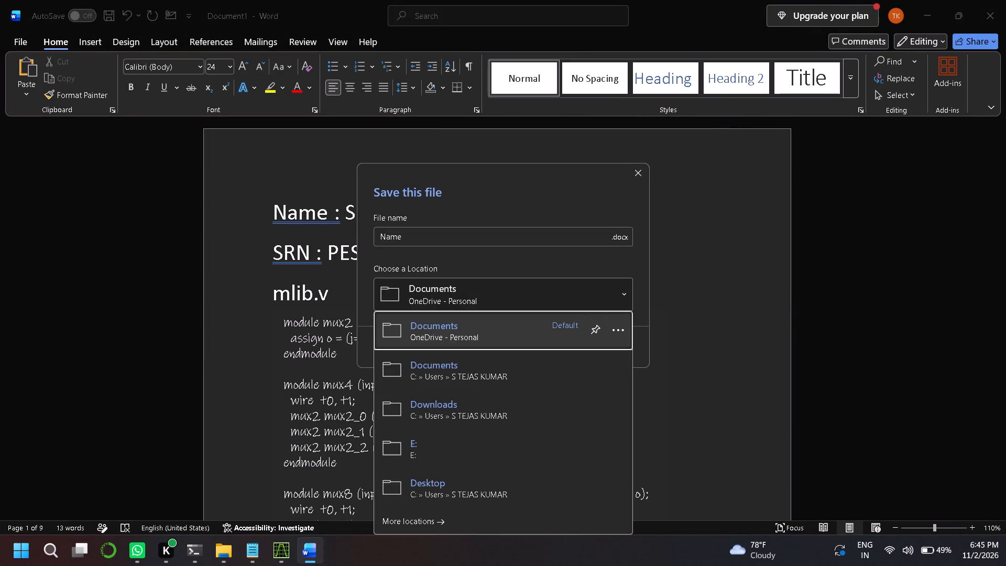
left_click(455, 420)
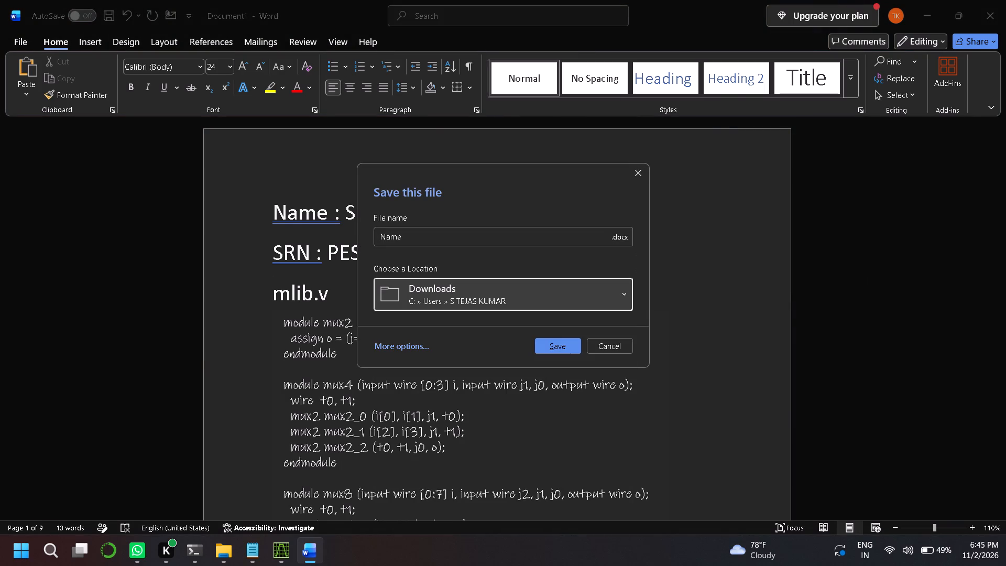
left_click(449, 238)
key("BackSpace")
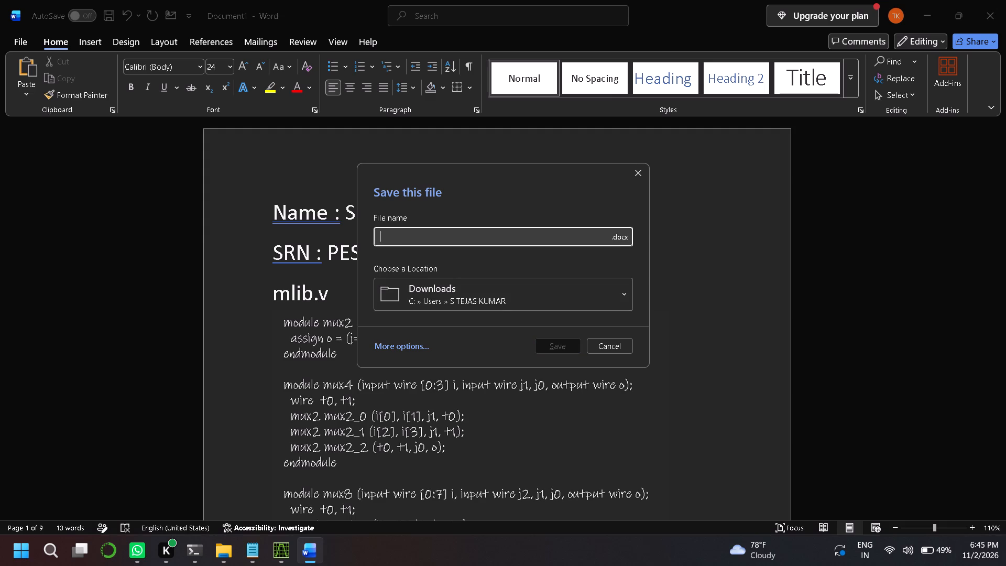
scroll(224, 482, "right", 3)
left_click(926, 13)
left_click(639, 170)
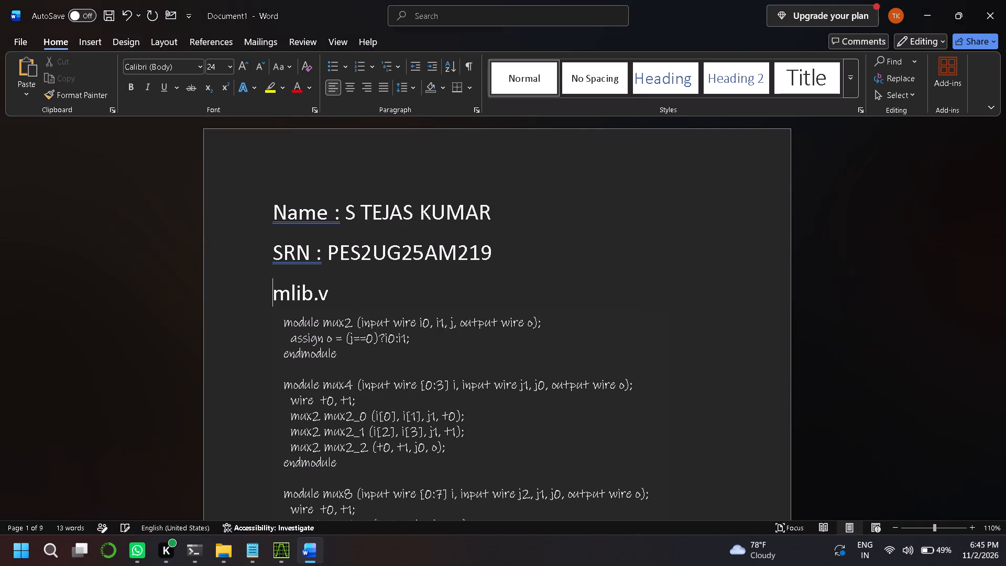
Minimize the Word, GTKWave and Command Prompt windows one after another.
left_click(937, 7)
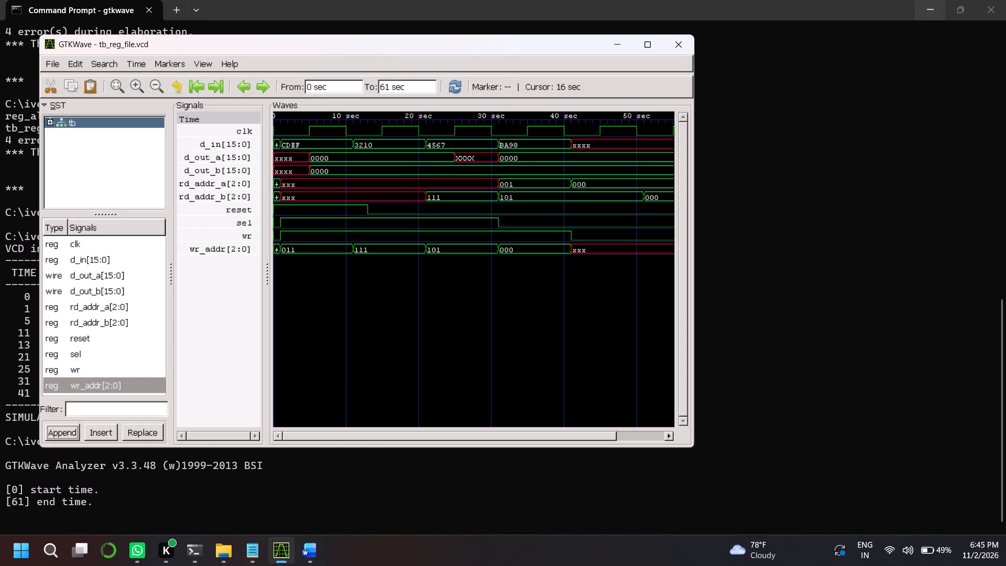
left_click(615, 43)
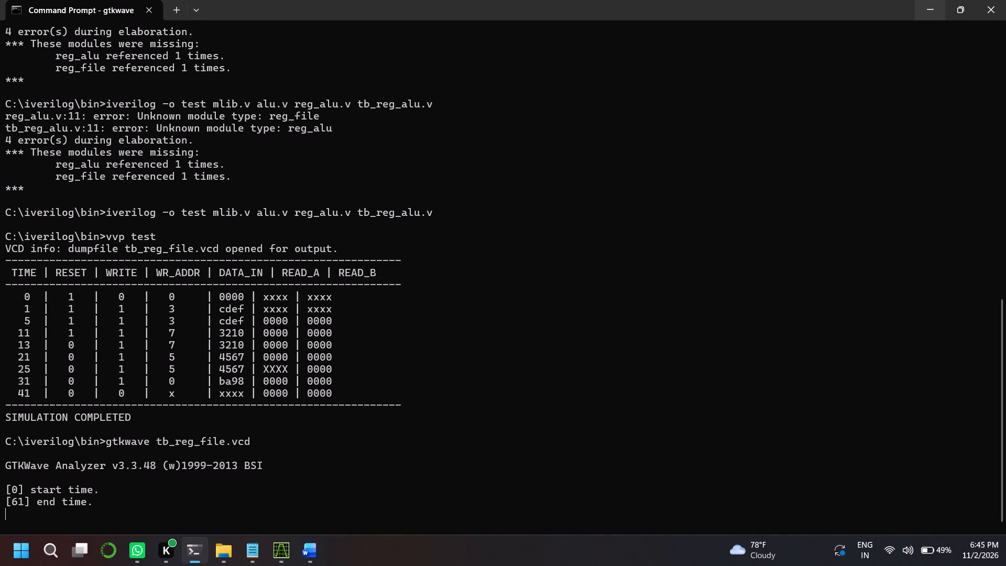
left_click(939, 2)
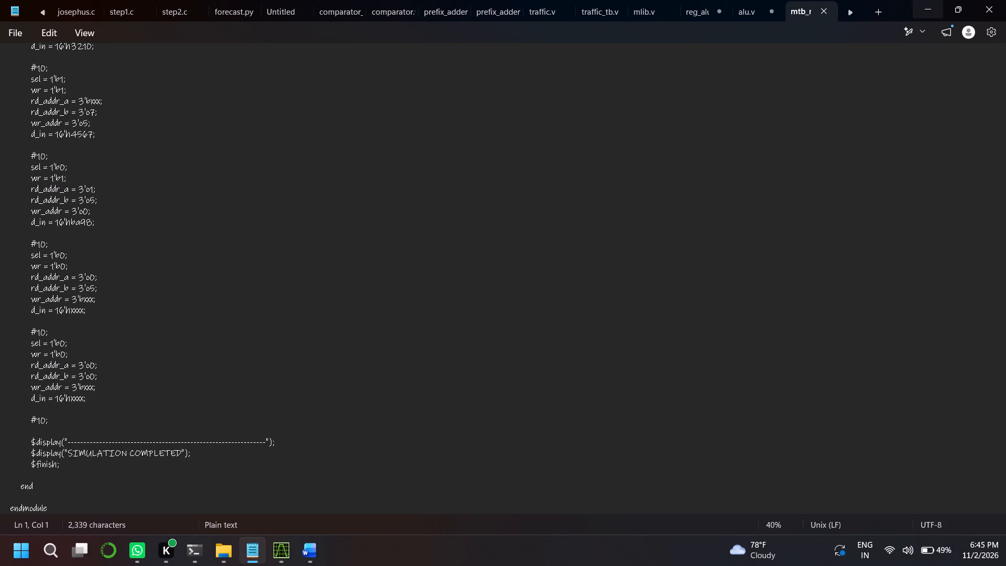
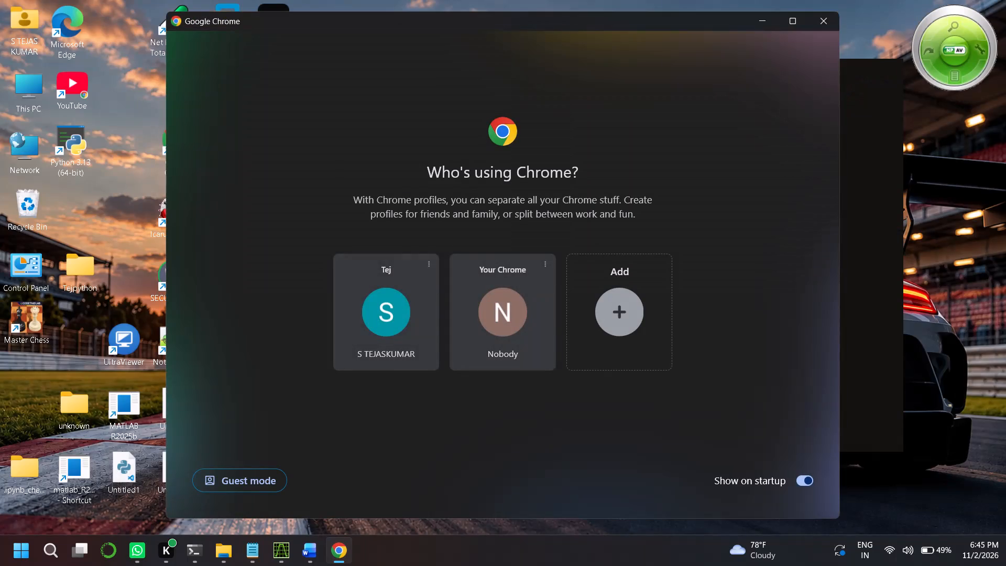
Open Chrome with the student's own profile and show the DLCD-C_section-week11-LAB folder in Google Drive.
left_click(387, 288)
left_click(386, 313)
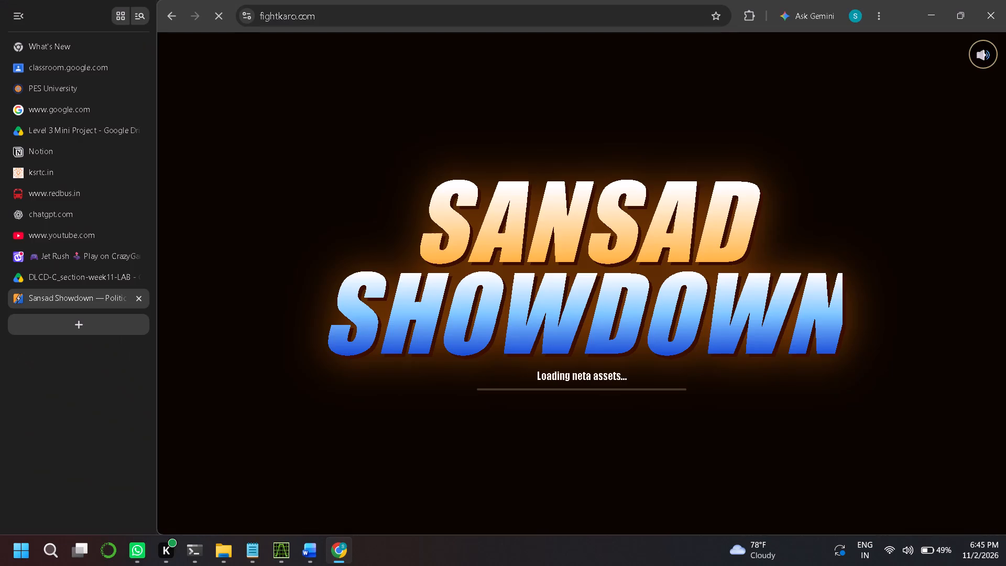
left_click(69, 276)
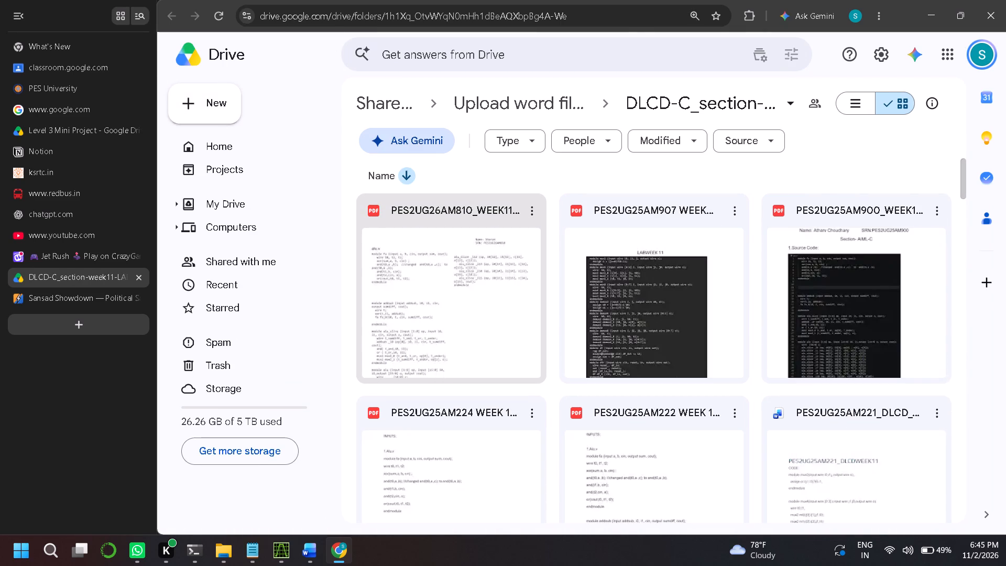
Return to Word and save the document in Downloads, named with the SRN followed by "_WEEK 11_DLCD".
left_click(310, 552)
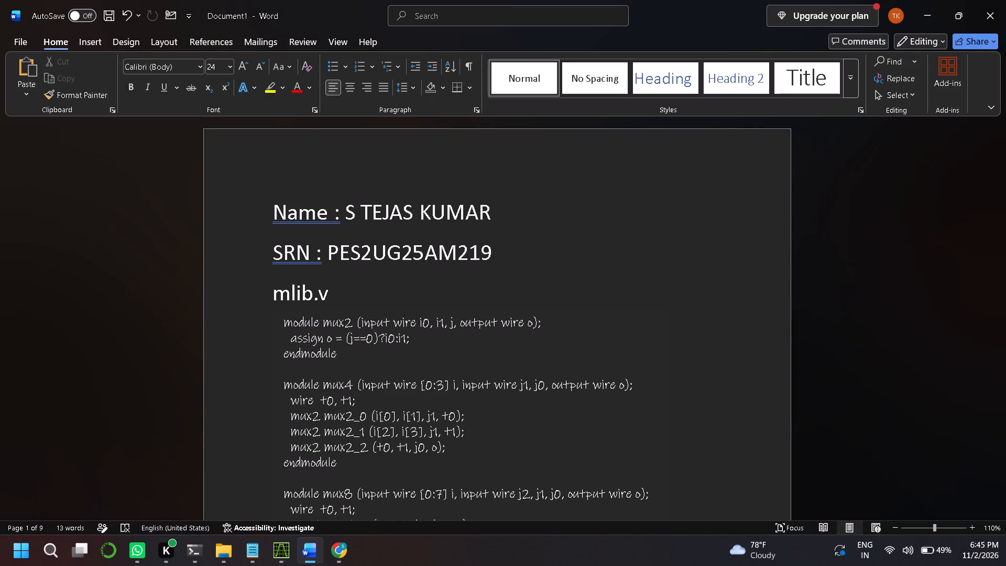
key("ctrl+s")
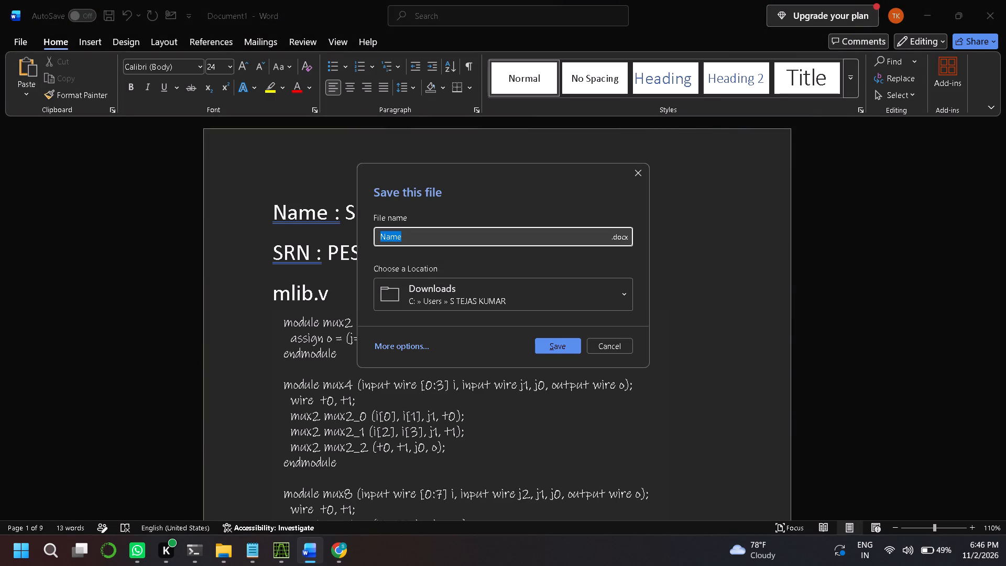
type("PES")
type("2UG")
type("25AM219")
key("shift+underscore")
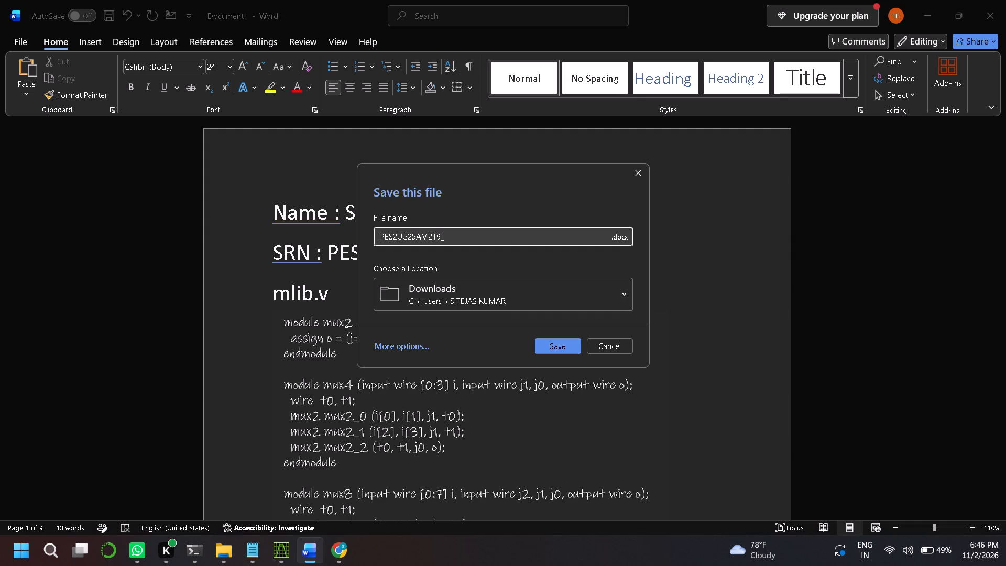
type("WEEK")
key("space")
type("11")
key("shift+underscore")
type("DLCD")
left_click(557, 342)
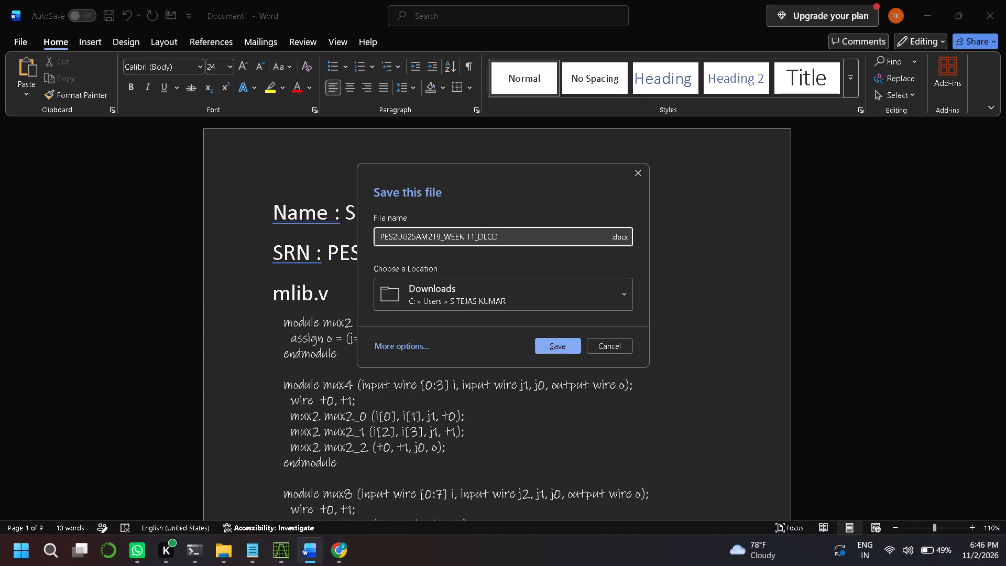
Switch to Chrome and upload the saved WEEK 11_DLCD Word document from Downloads to the DLCD week 11 Drive folder.
left_click(332, 551)
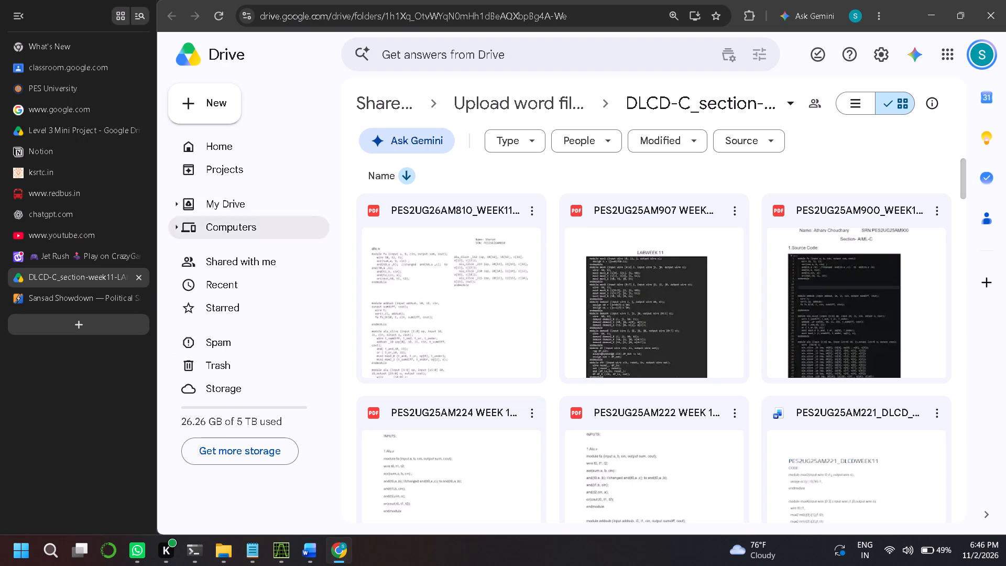
left_click(199, 118)
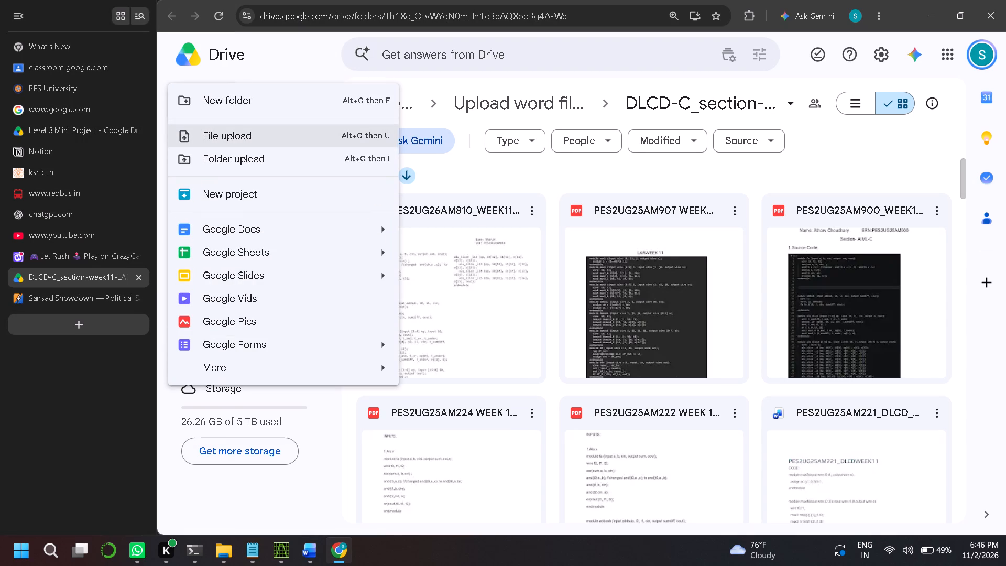
left_click(226, 136)
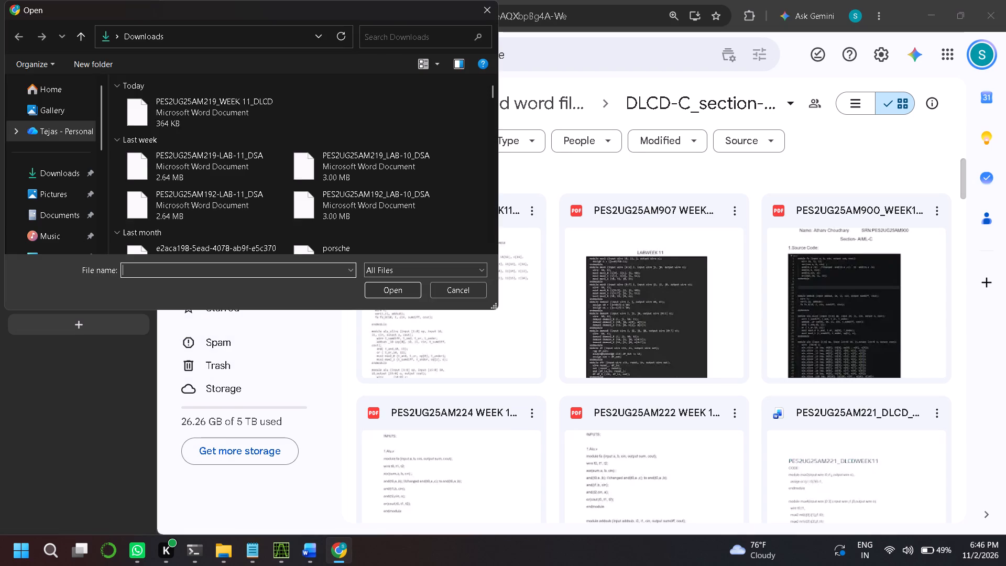
left_click(192, 114)
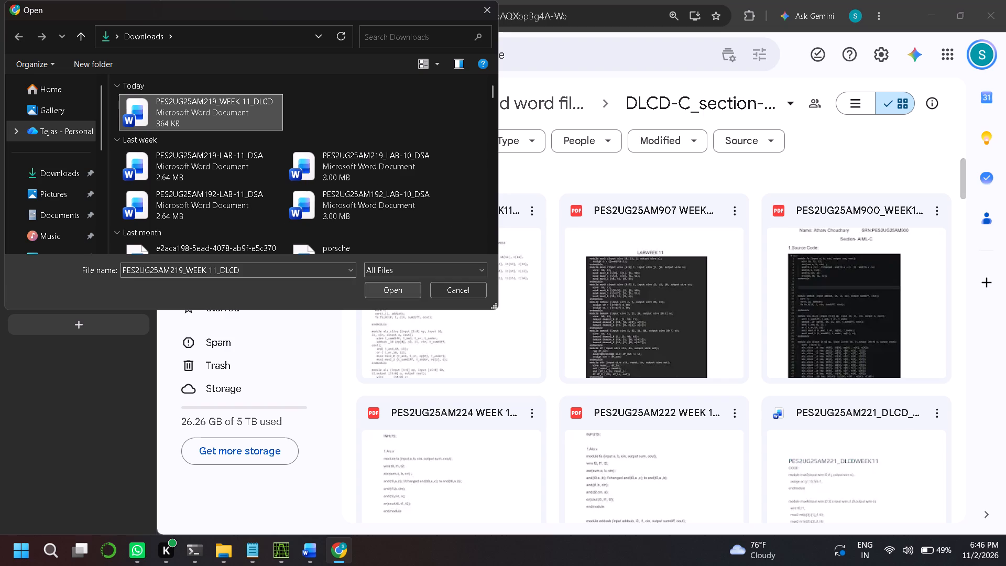
left_click(393, 287)
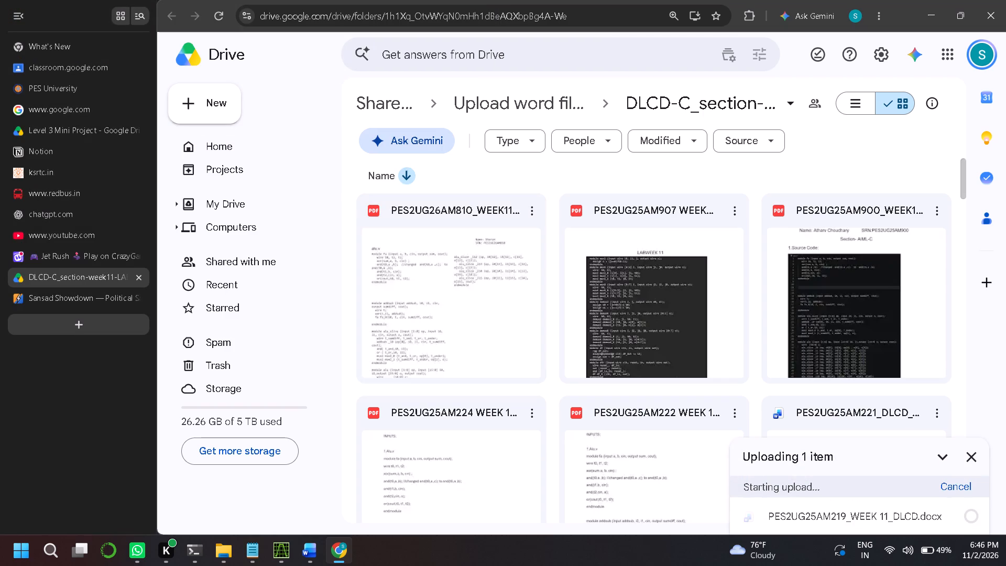
Look through the week 11 Drive folder for the uploaded Word document and dismiss the upload notification.
scroll(678, 359, "down", 5)
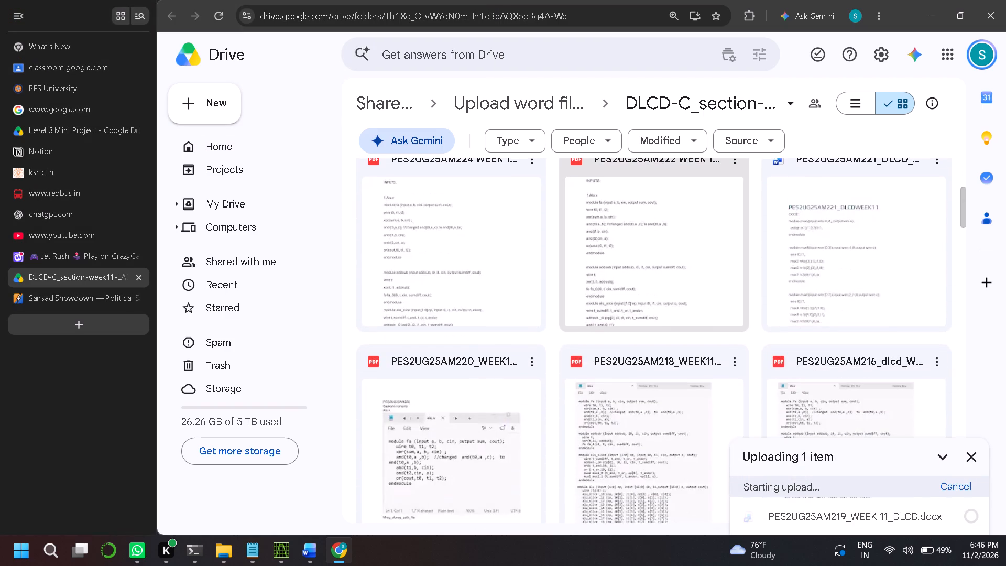
scroll(678, 359, "down", 4)
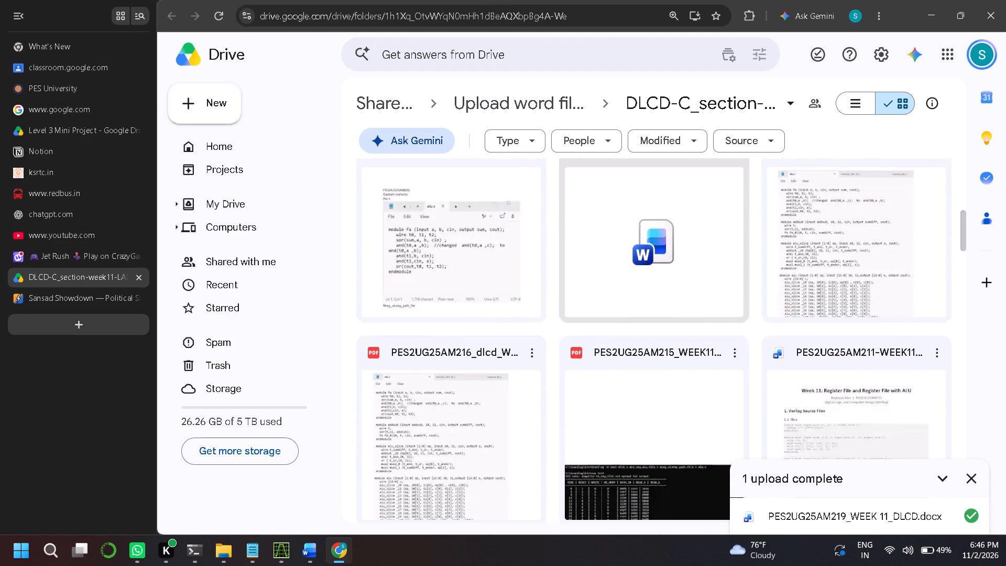
scroll(678, 359, "down", 4)
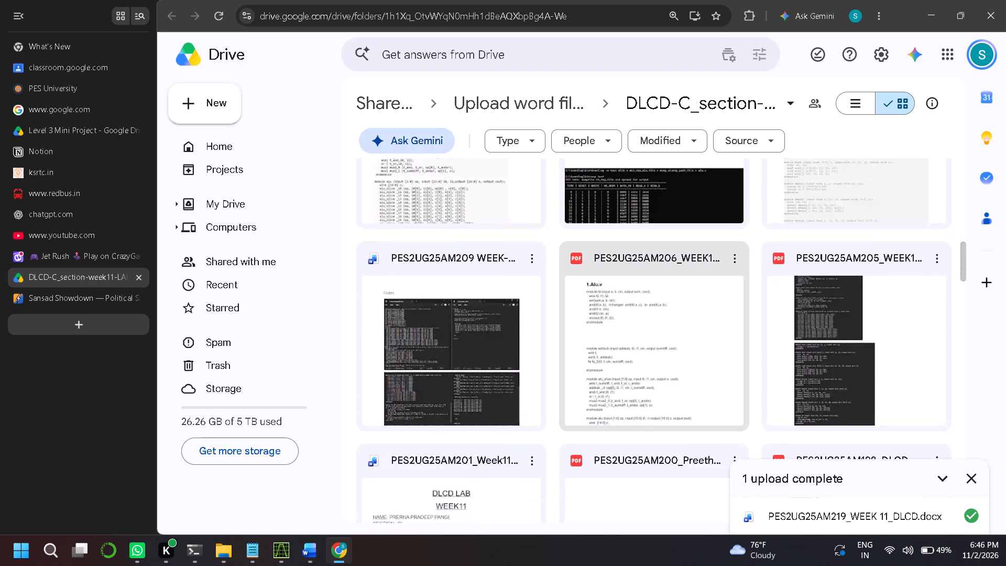
scroll(678, 359, "down", 5)
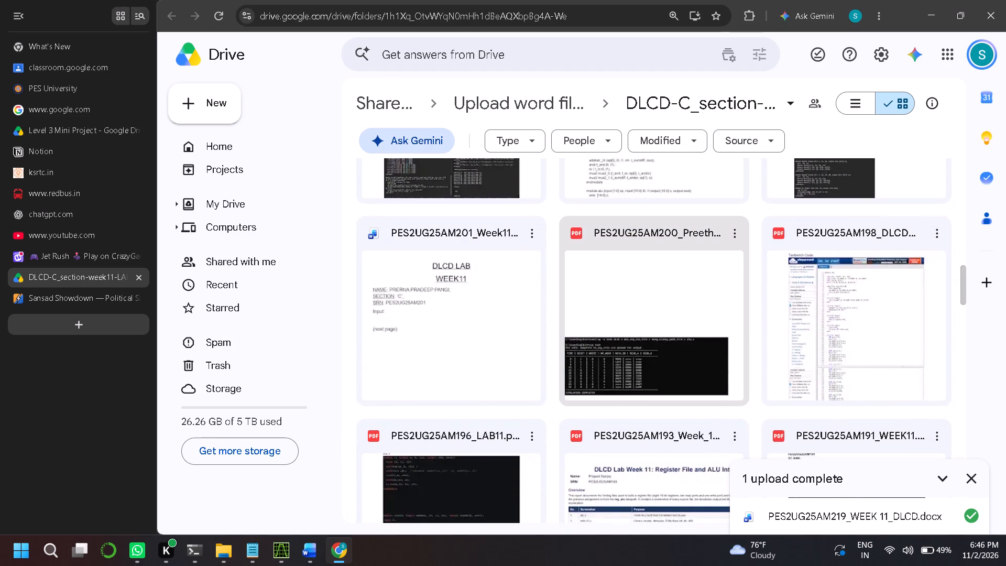
scroll(678, 359, "down", 4)
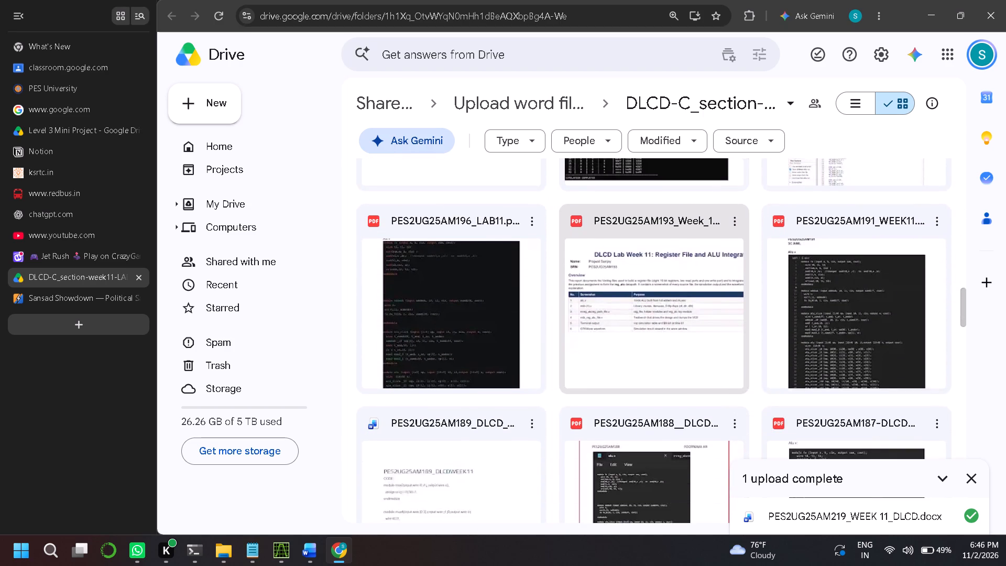
scroll(678, 359, "down", 6)
scroll(678, 359, "up", 11)
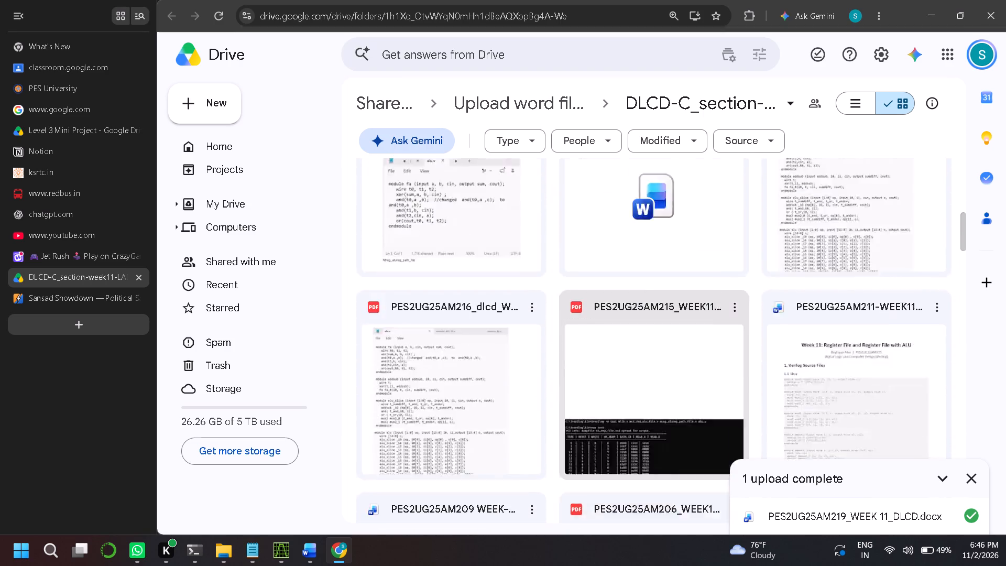
scroll(678, 359, "up", 12)
scroll(678, 359, "down", 6)
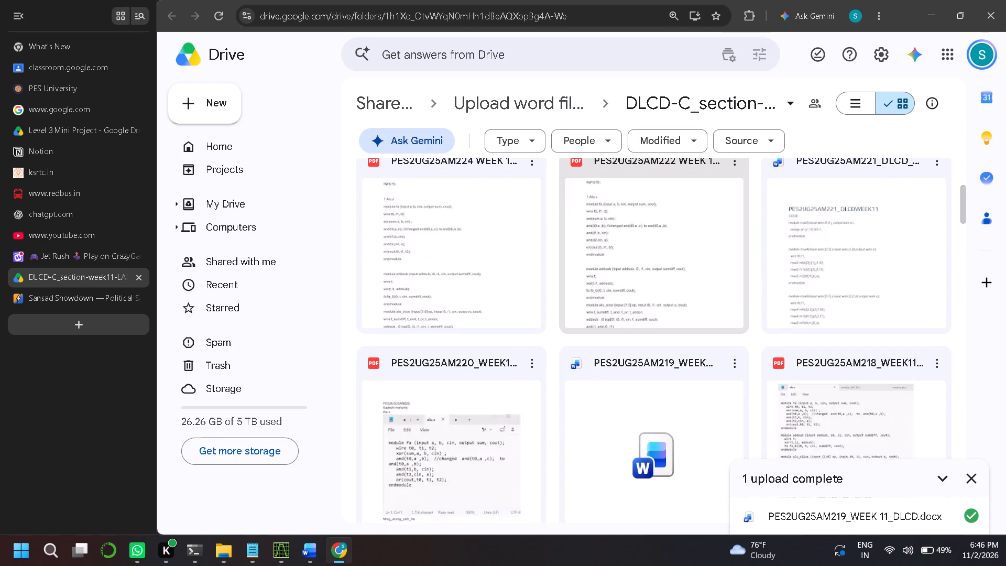
scroll(678, 359, "down", 1)
scroll(678, 359, "up", 6)
scroll(678, 359, "down", 1)
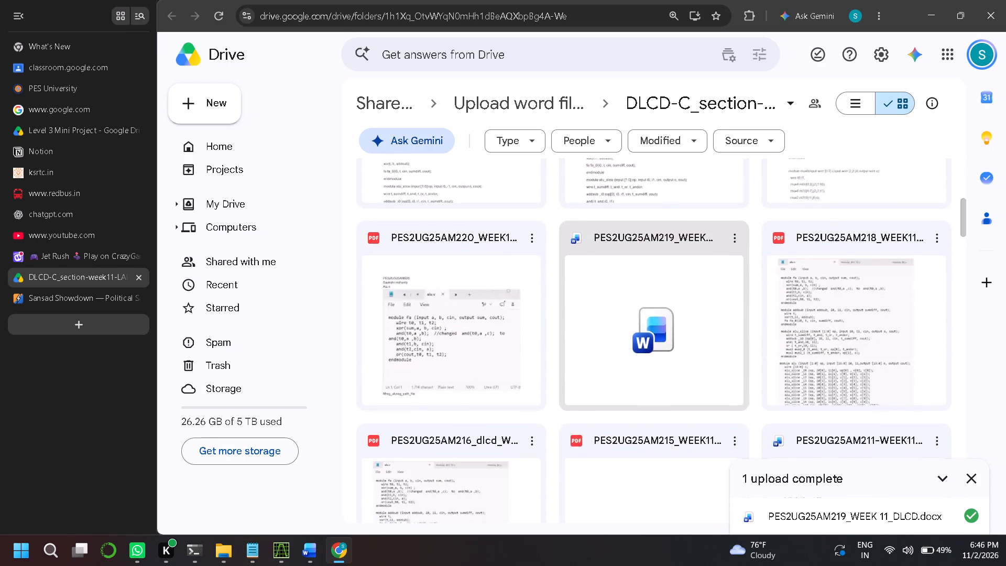
scroll(678, 359, "down", 1)
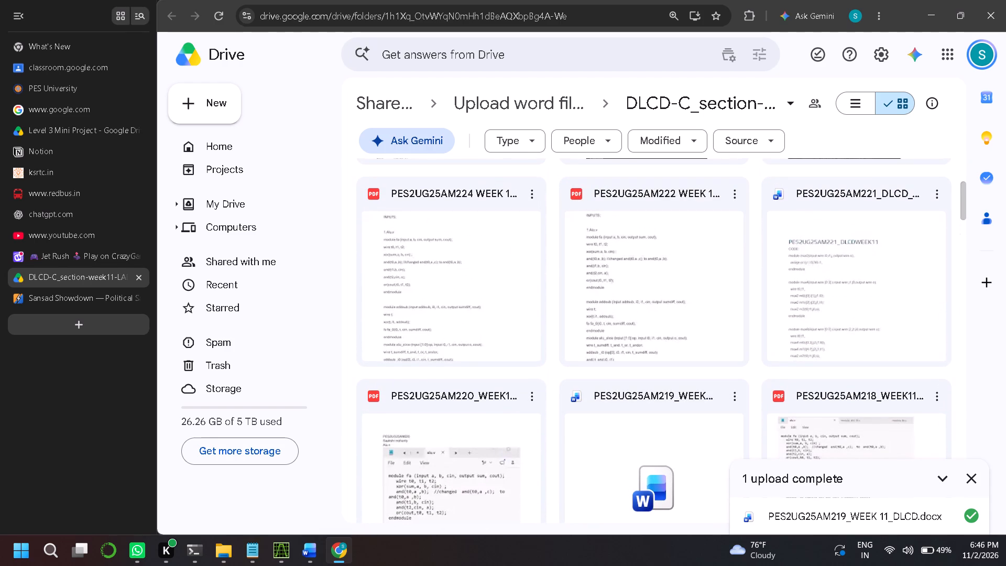
left_click(970, 482)
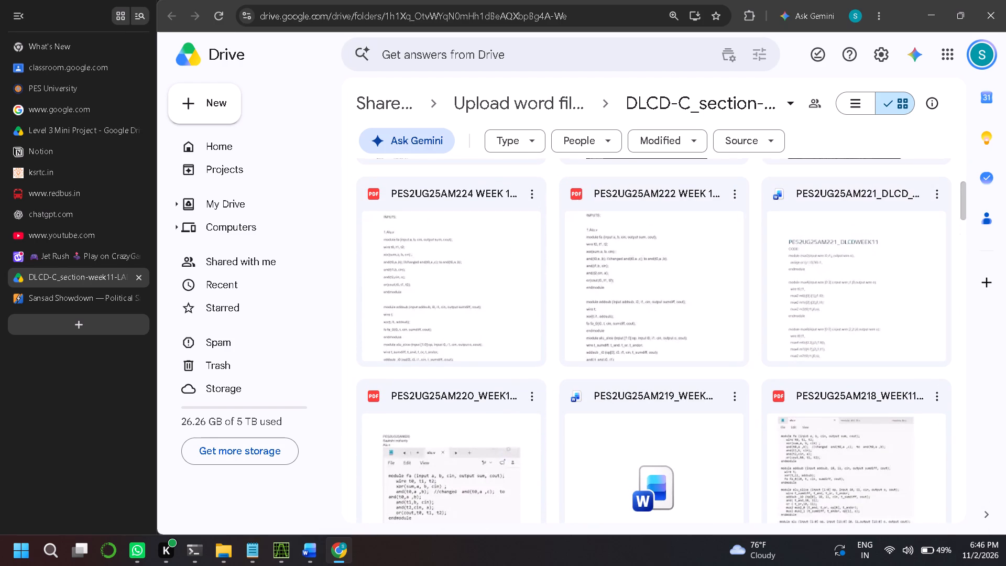
scroll(611, 353, "down", 1)
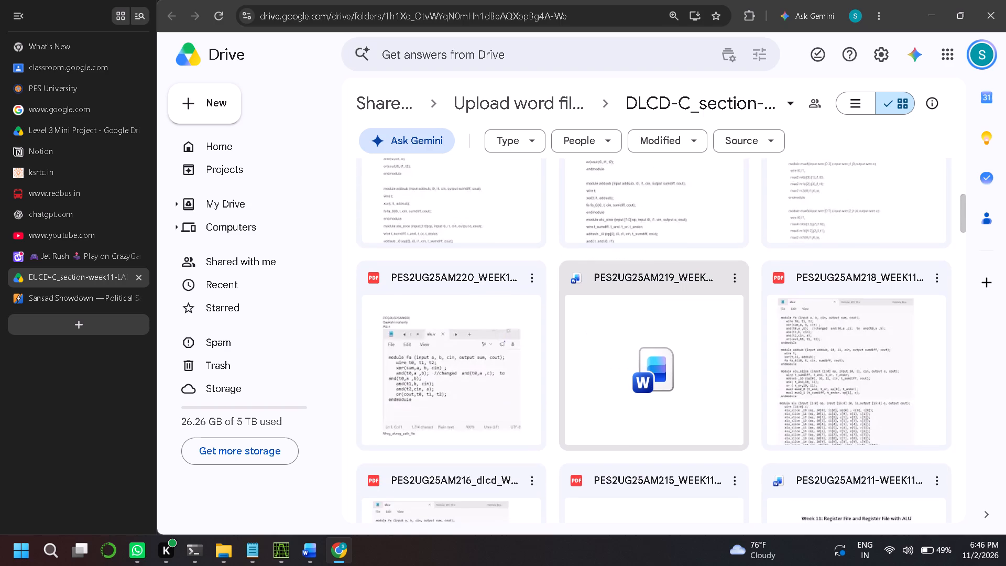
scroll(611, 353, "down", 2)
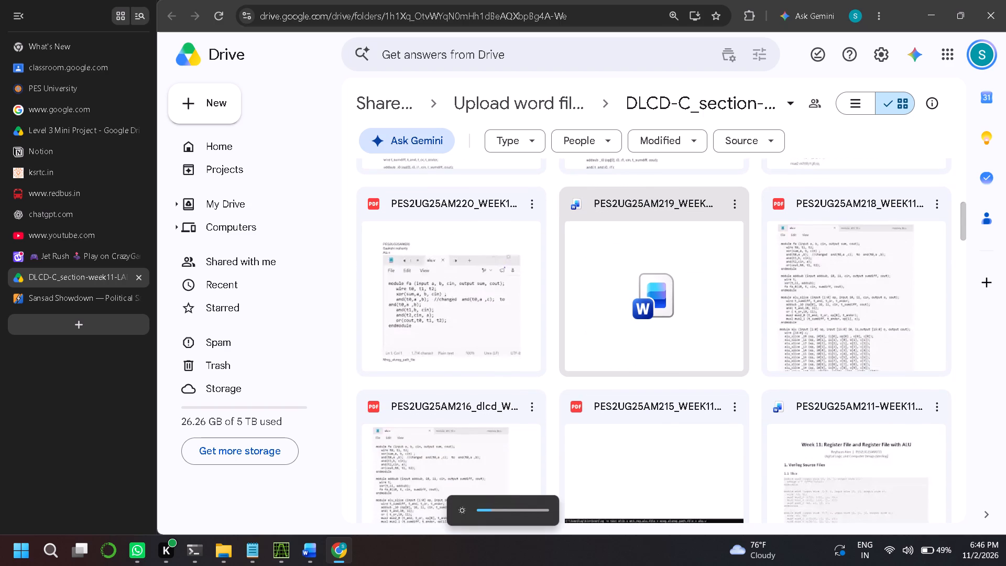